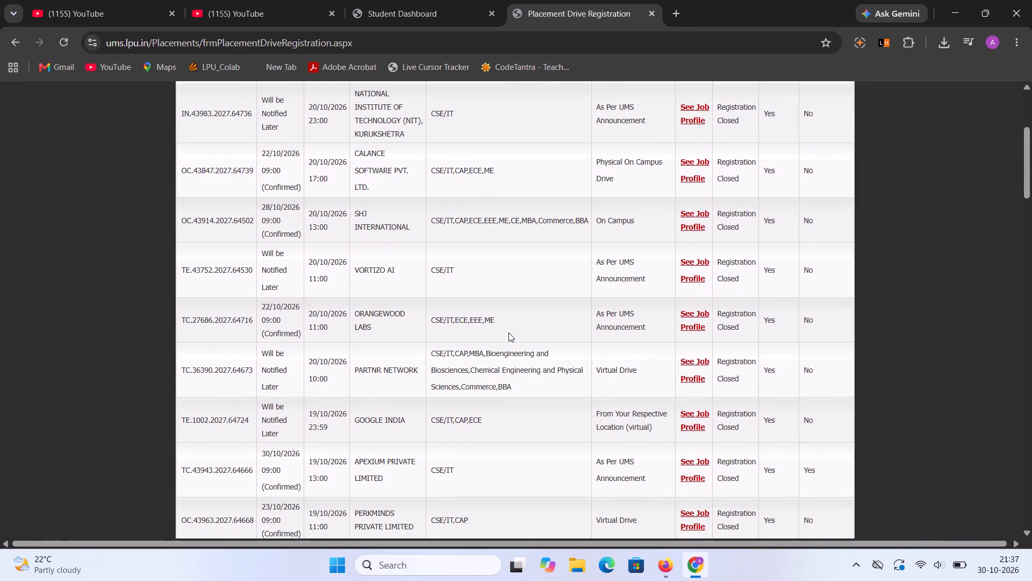
Look through the placement drive registration list, checking the companies, eligible streams and registration status.
scroll(508, 332, up, 4)
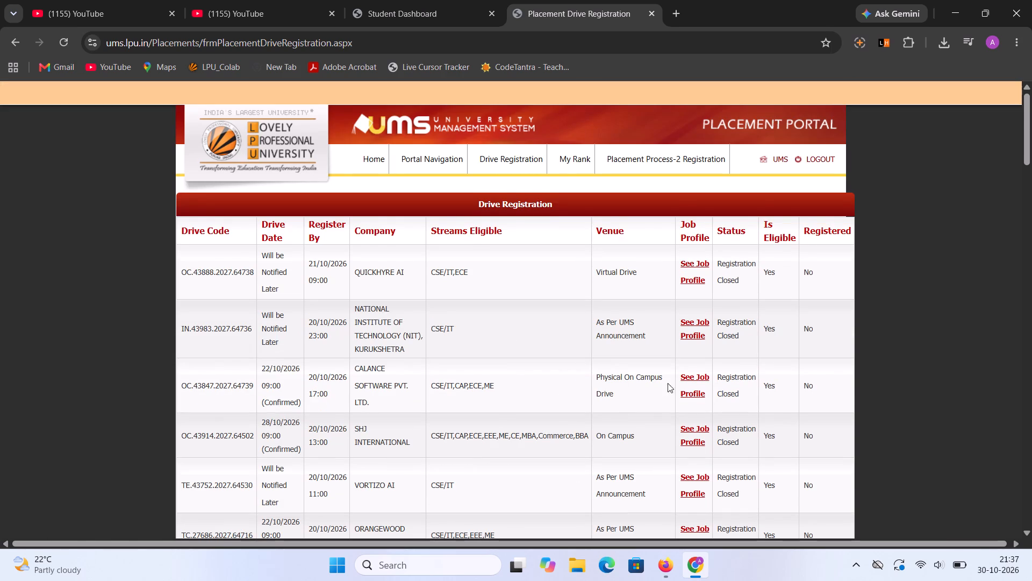
scroll(650, 387, down, 2)
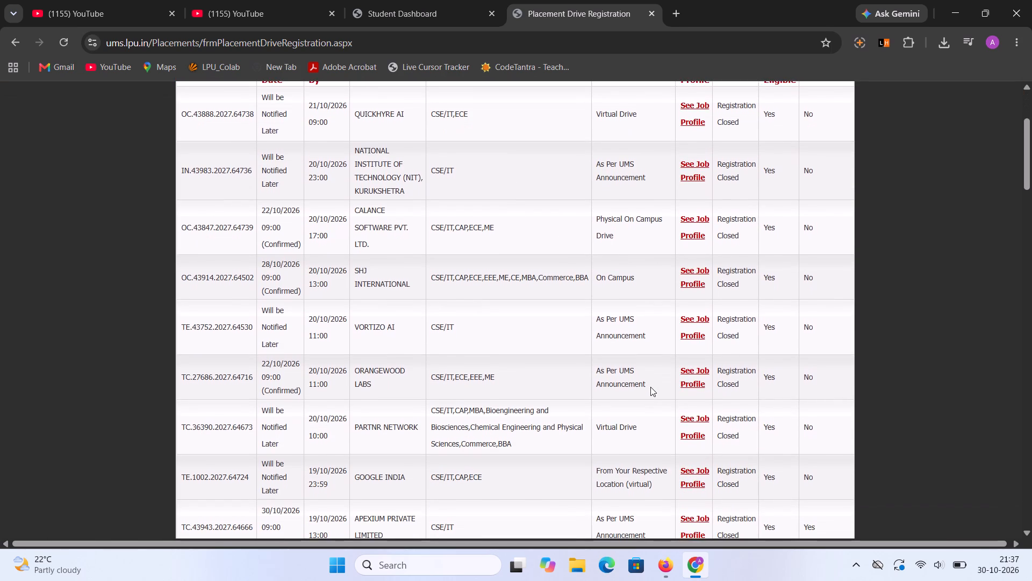
scroll(650, 387, down, 3)
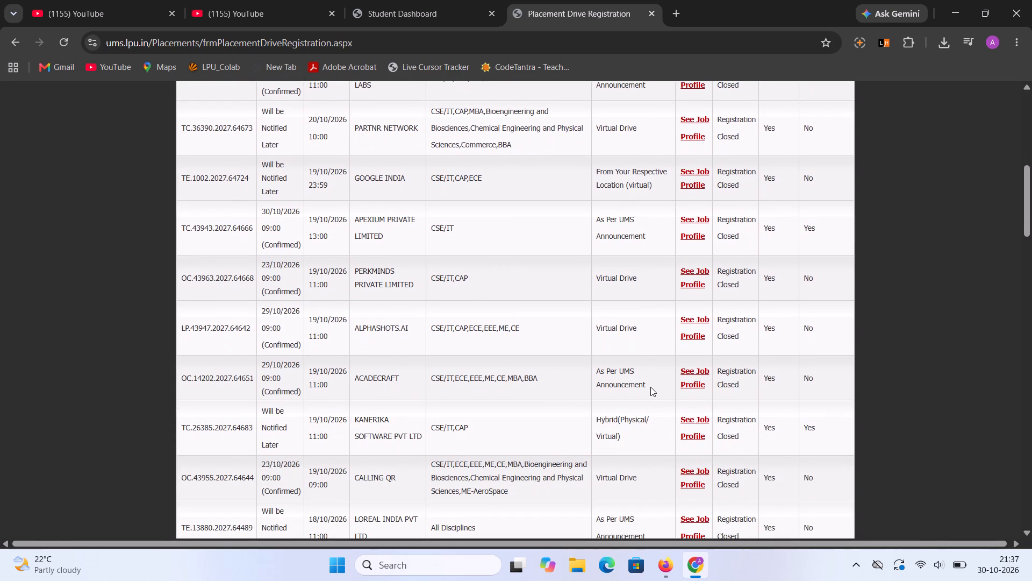
scroll(650, 387, down, 3)
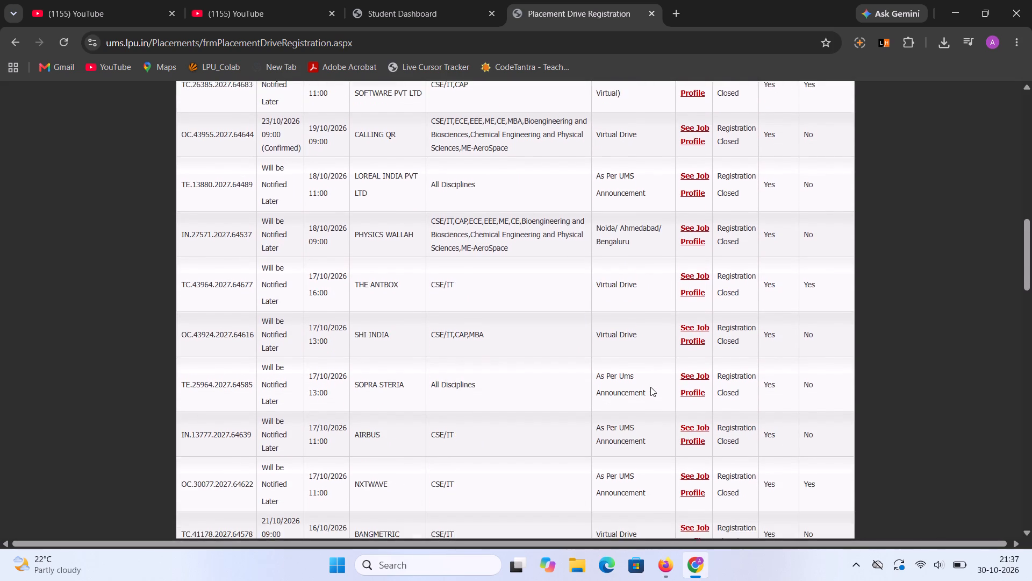
scroll(650, 387, down, 1)
scroll(650, 387, up, 4)
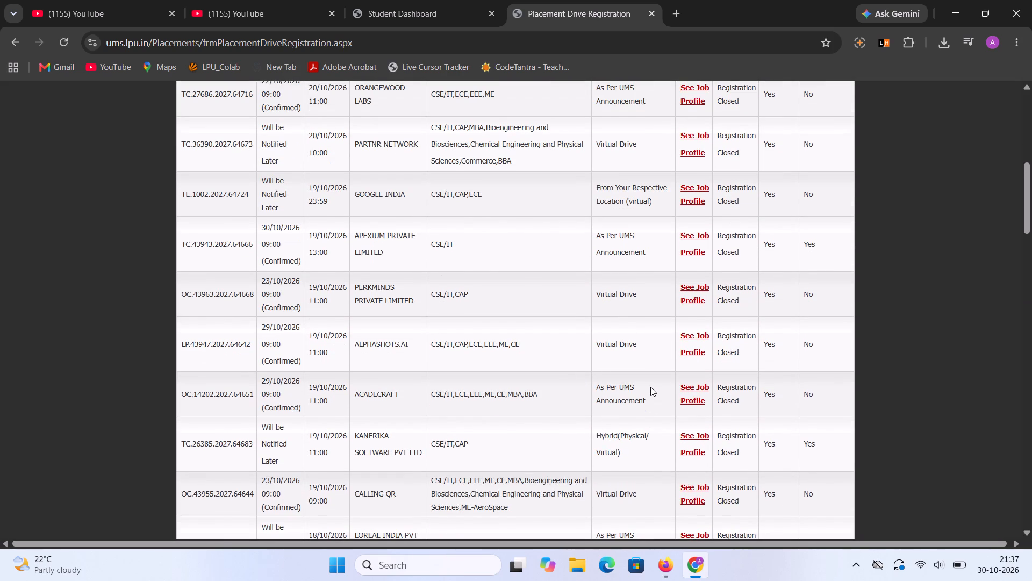
scroll(650, 387, down, 20)
scroll(650, 387, down, 6)
scroll(478, 318, up, 7)
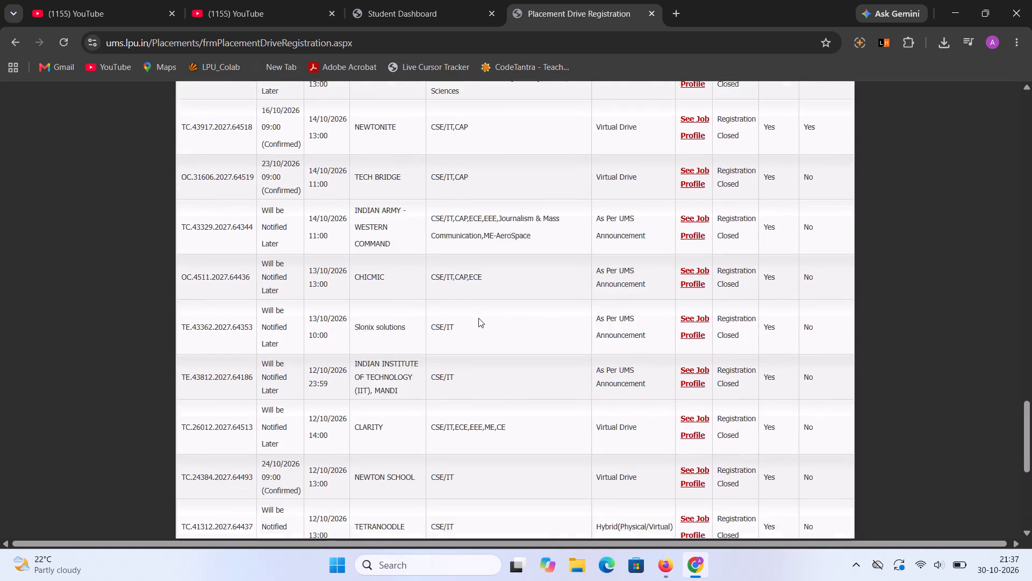
scroll(478, 318, up, 4)
Search the drive list for "apexium" and open the job profile of Apexium Private Limited.
key(ctrl+f)
text(ape)
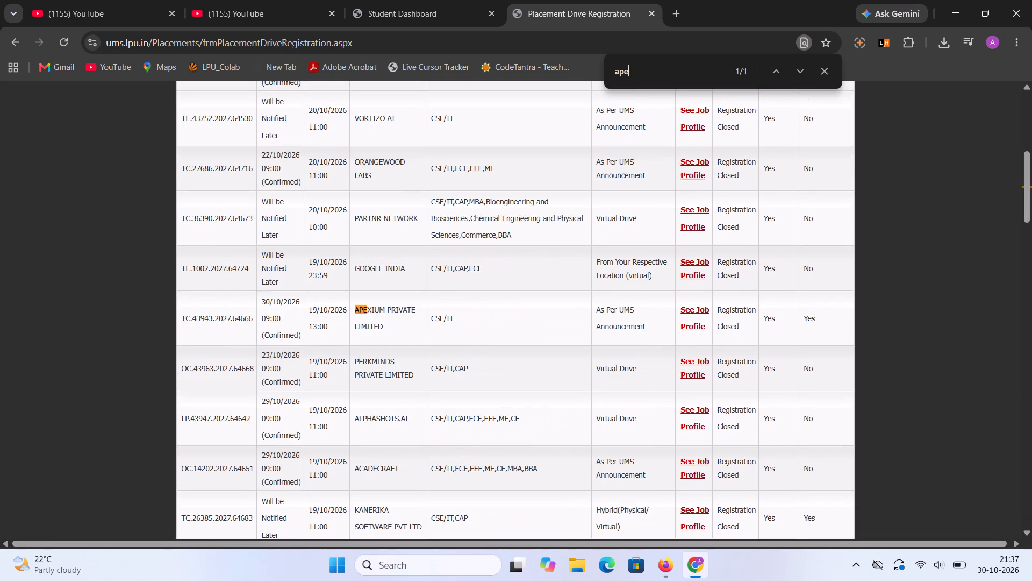
key(x)
text(ium)
key(Return)
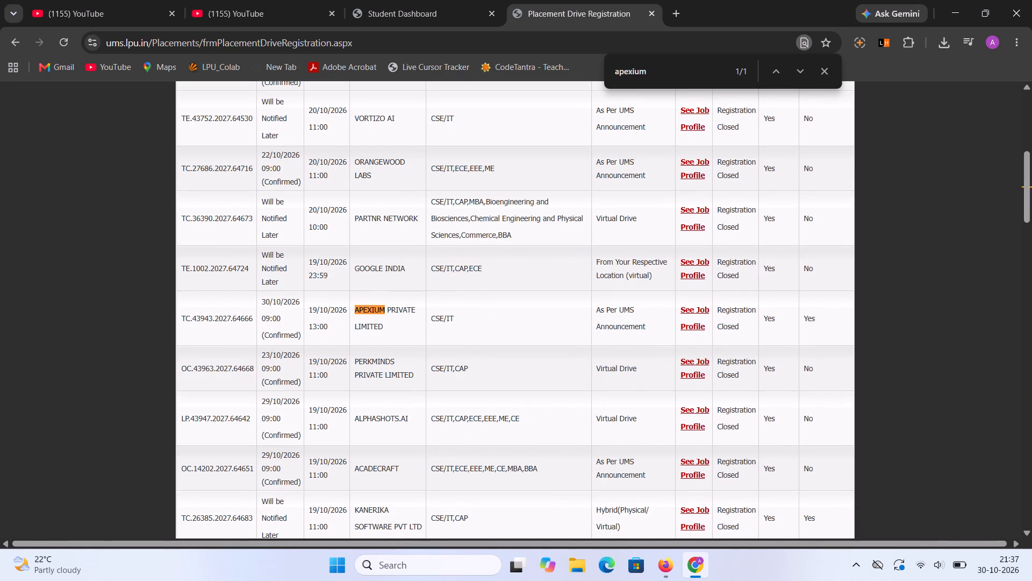
click(700, 307)
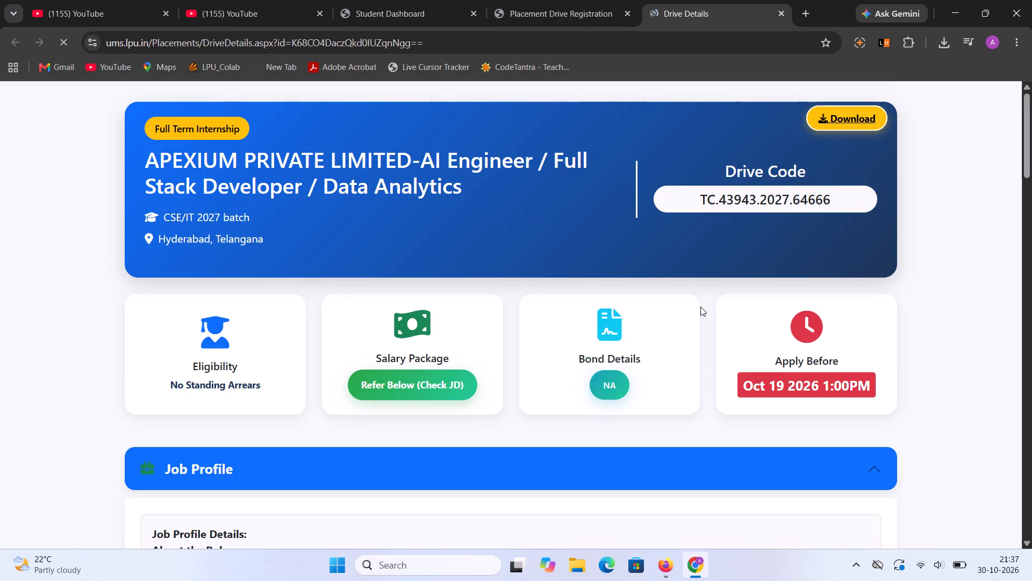
Skim the Apexium drive details from the overview through key responsibilities, required skills, compensation and career growth.
scroll(478, 384, up, 1)
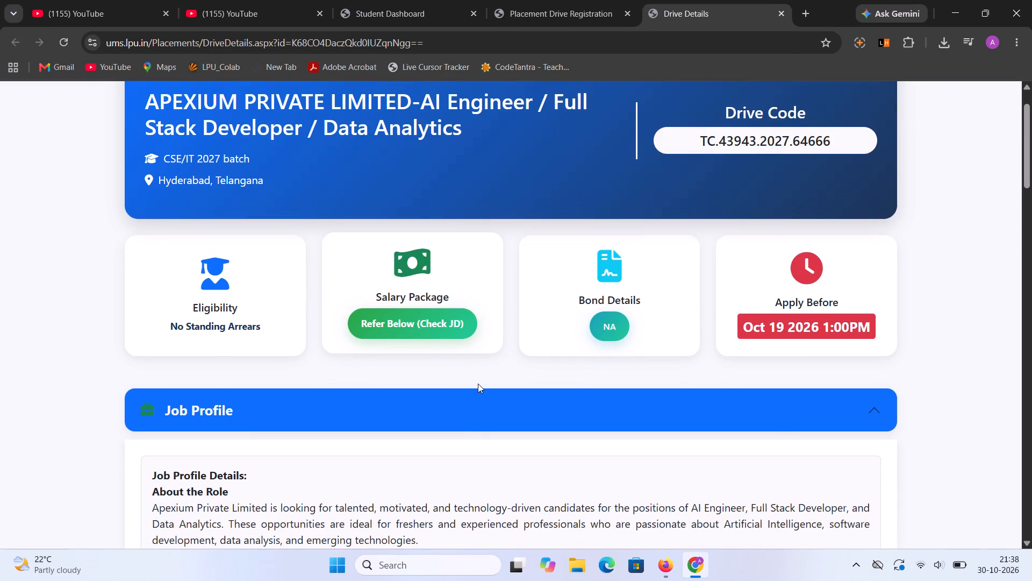
scroll(338, 285, down, 1)
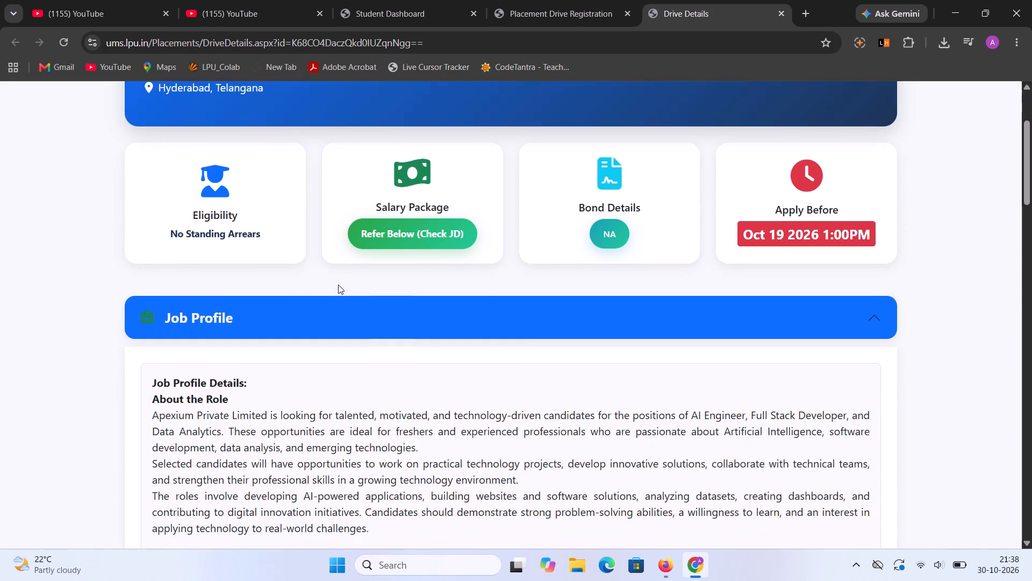
scroll(338, 285, down, 2)
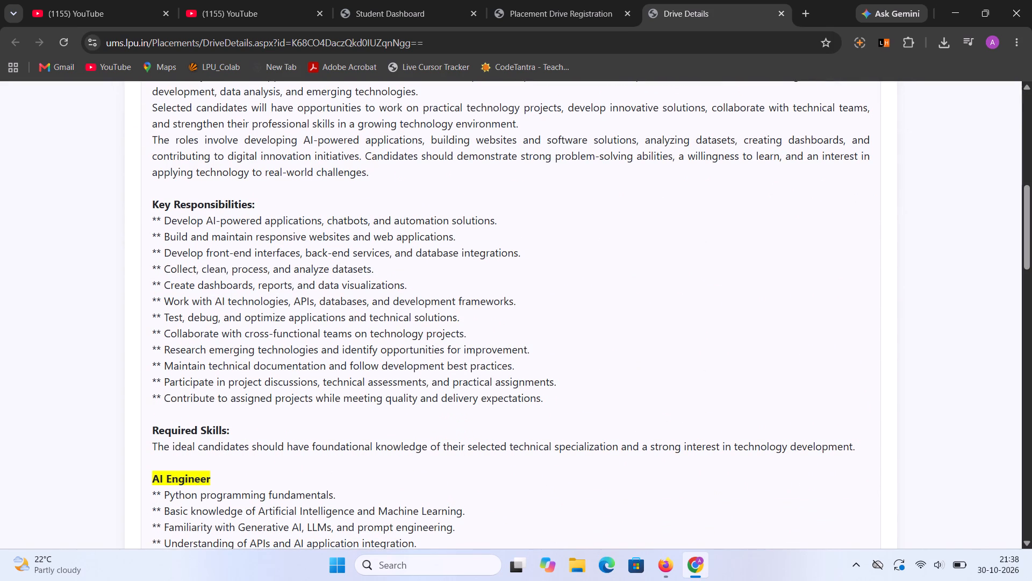
scroll(305, 249, down, 6)
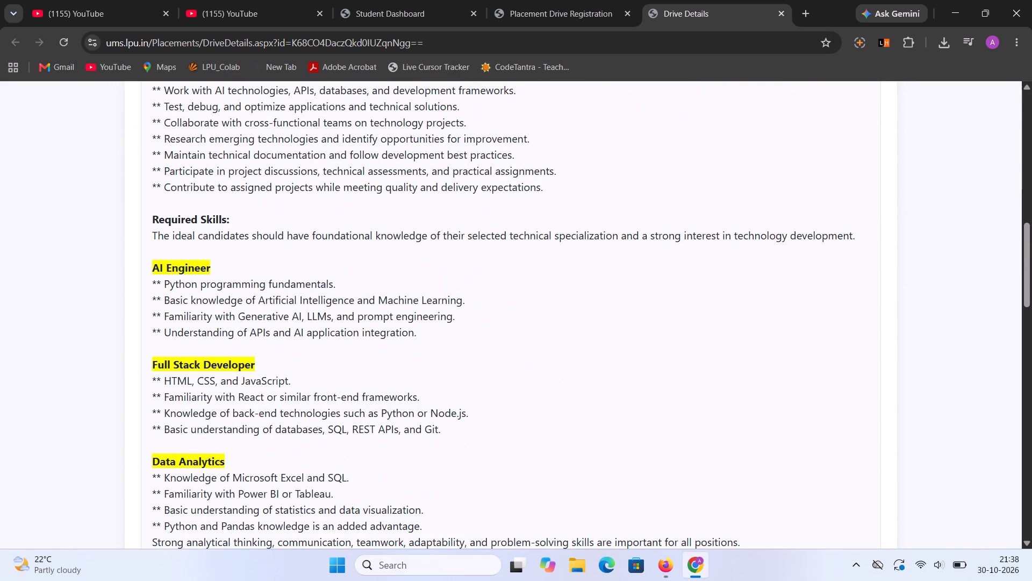
scroll(305, 249, down, 6)
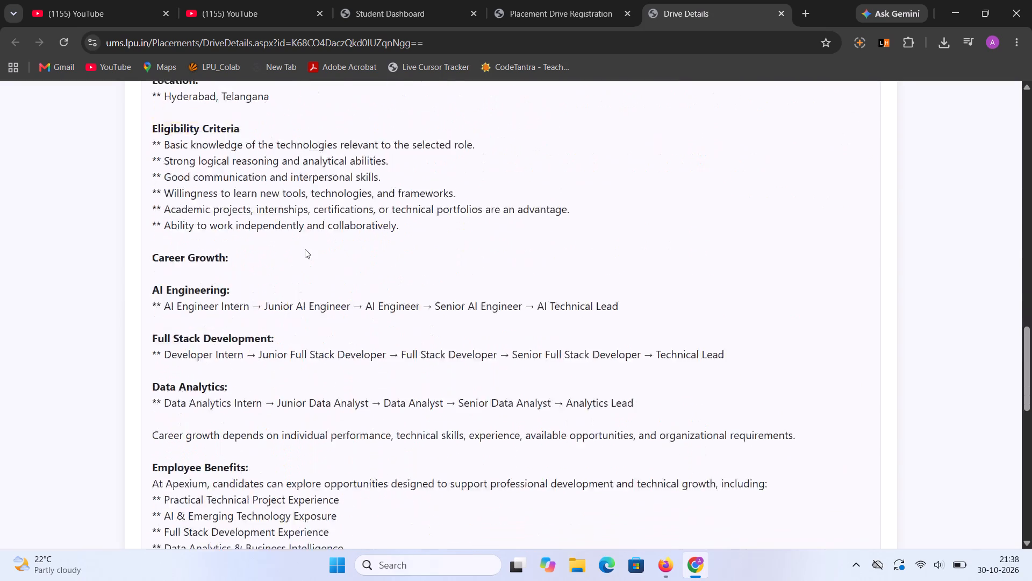
scroll(305, 249, down, 4)
scroll(305, 249, up, 20)
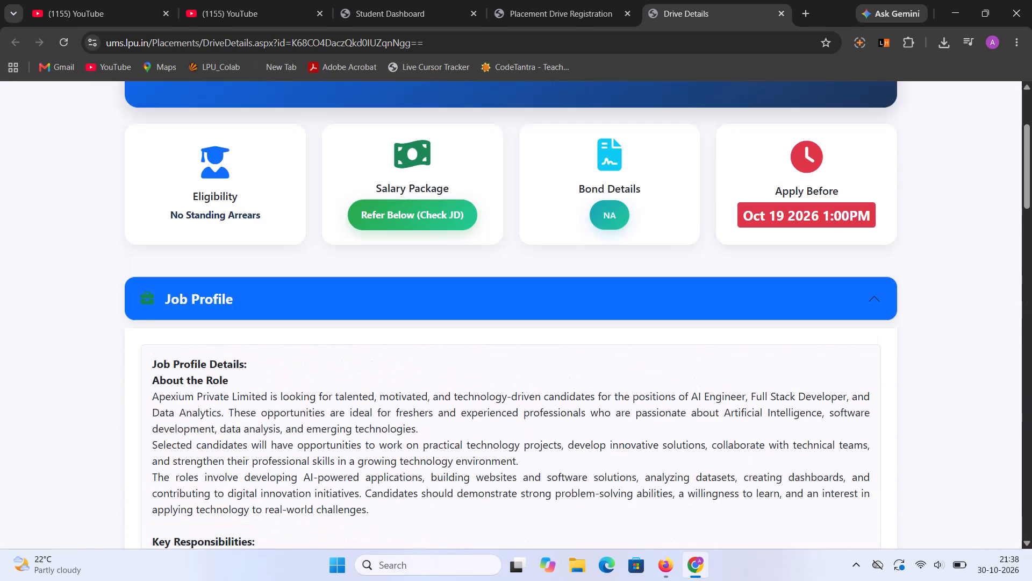
scroll(338, 309, down, 10)
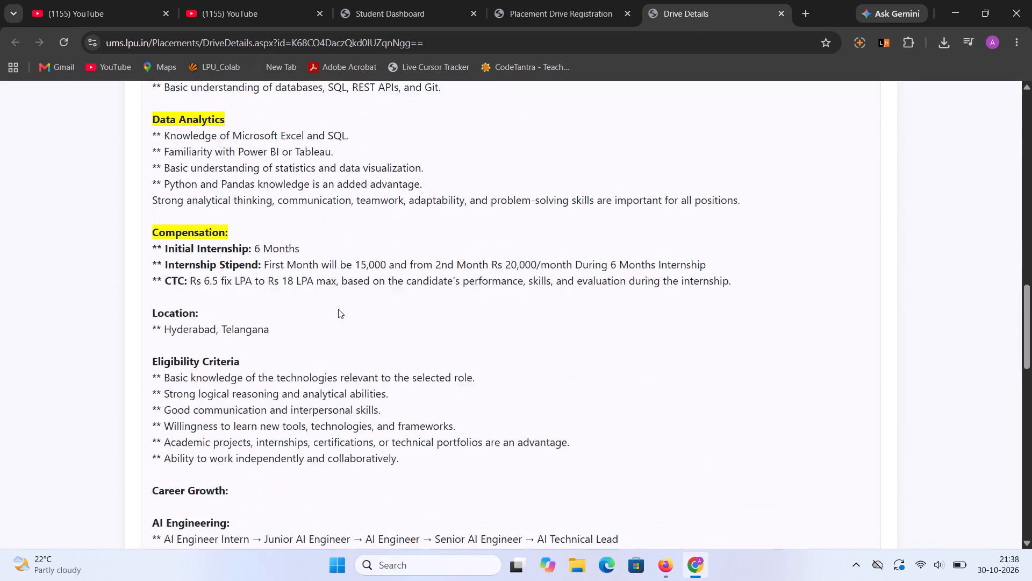
scroll(338, 309, down, 1)
Examine the compensation, location, eligibility criteria, career growth and employee benefits sections of the Apexium job profile.
scroll(338, 309, up, 1)
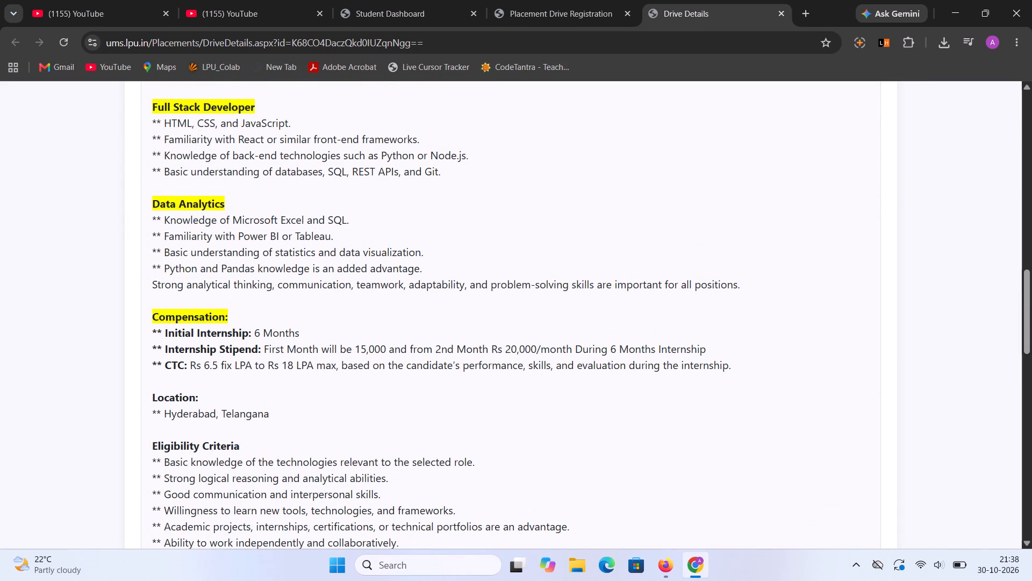
scroll(292, 394, up, 2)
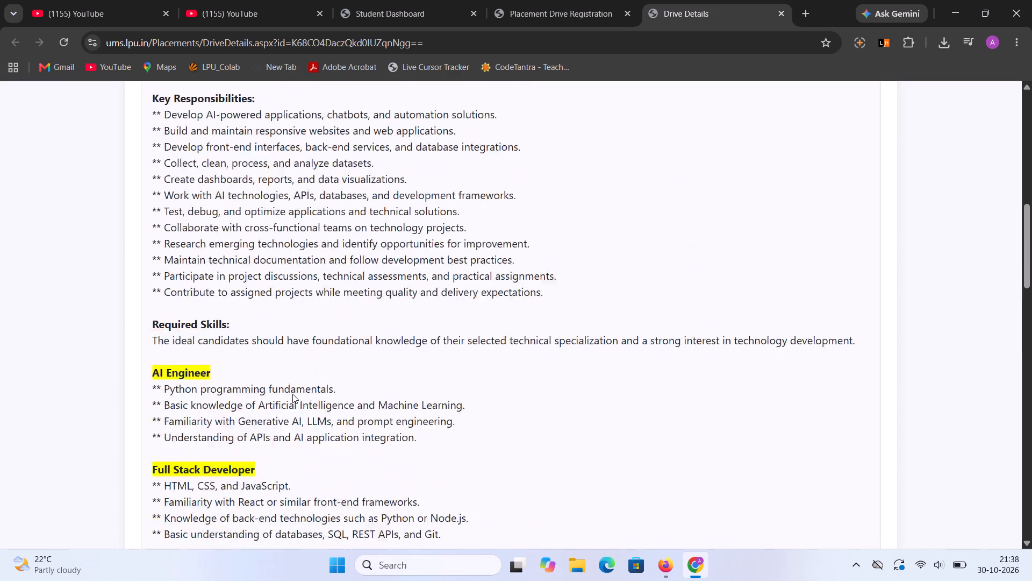
scroll(292, 394, down, 5)
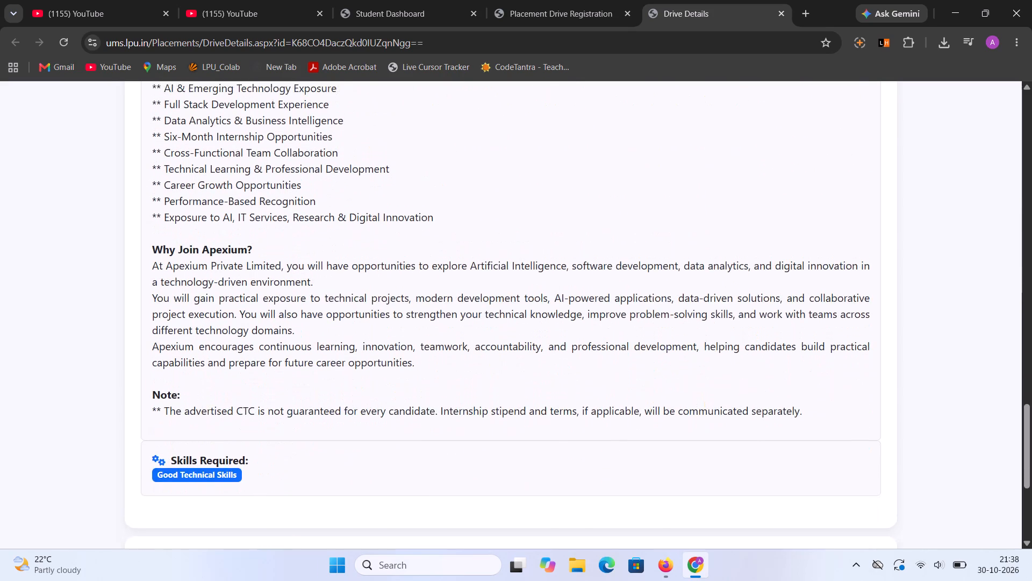
scroll(292, 394, up, 3)
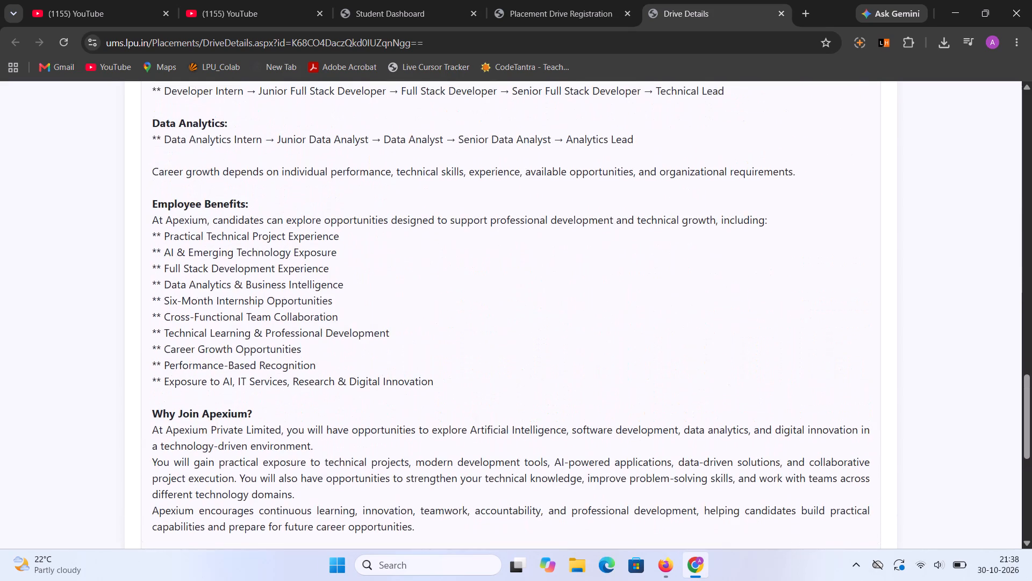
scroll(292, 394, up, 1)
scroll(292, 394, down, 1)
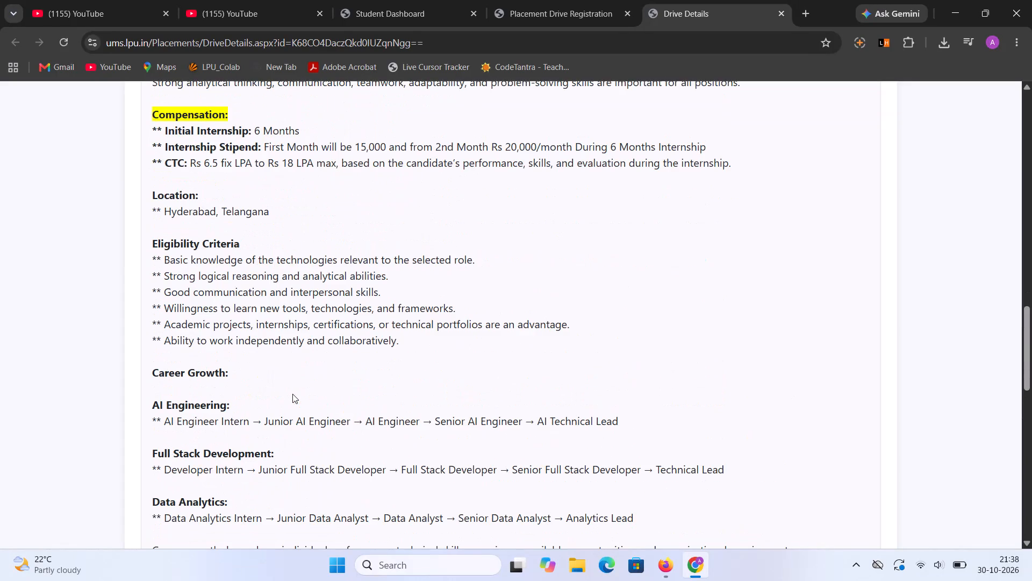
scroll(292, 394, down, 1)
scroll(292, 394, up, 2)
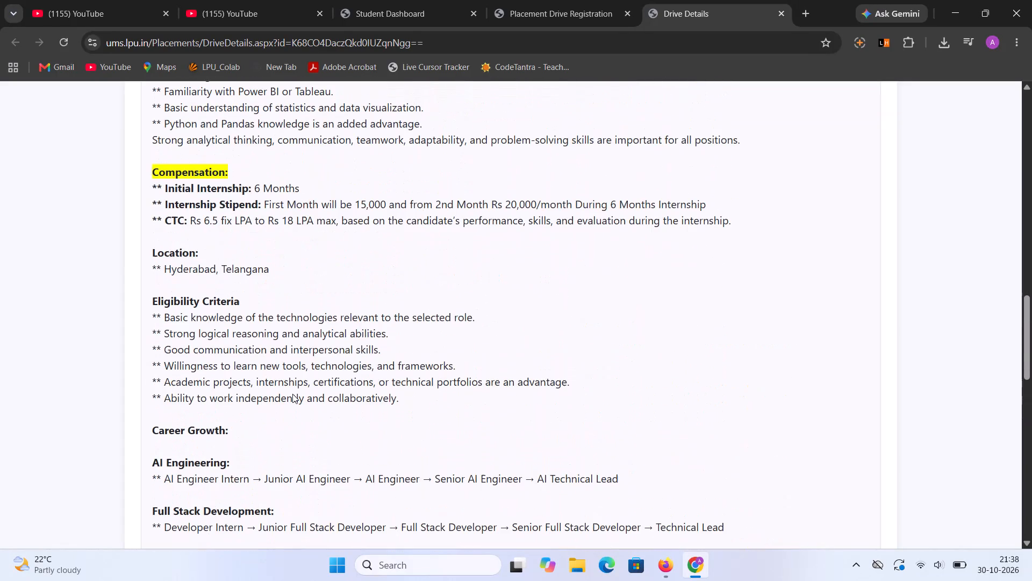
scroll(292, 394, up, 4)
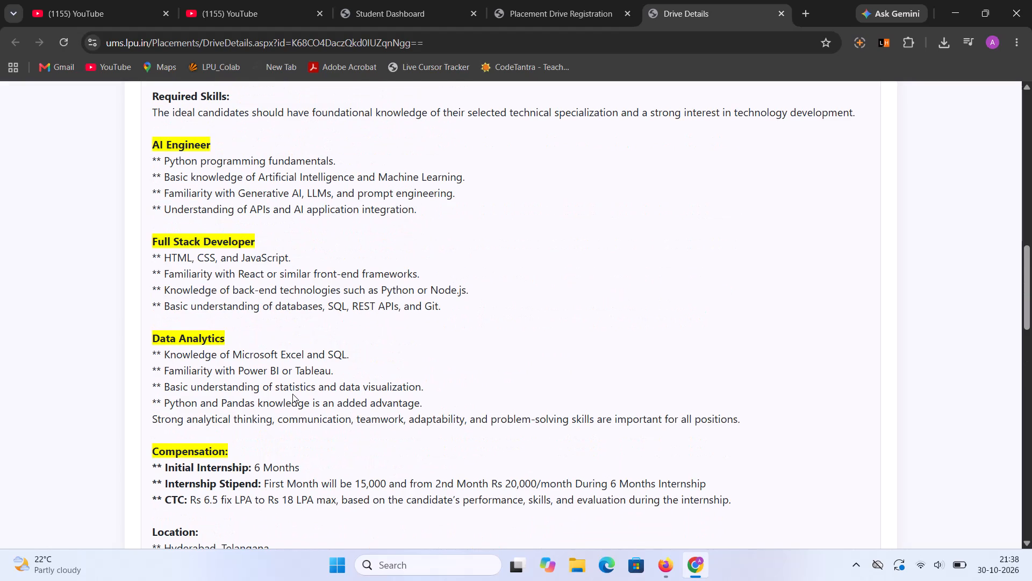
Read the role-specific required skills in the Apexium profile, focusing on the Full Stack Developer requirements.
scroll(292, 394, up, 1)
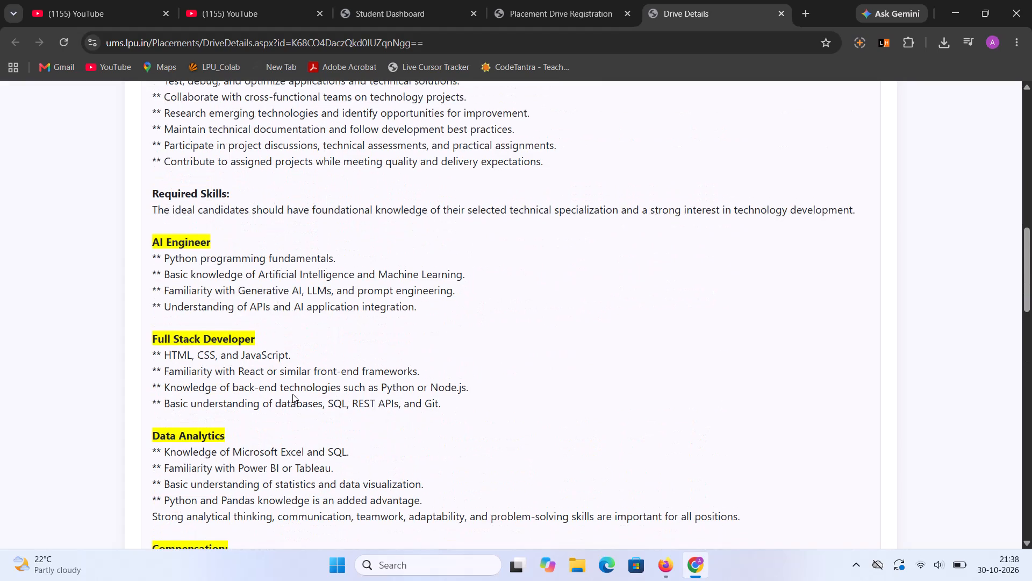
scroll(292, 394, up, 3)
drag(459, 418, 258, 355)
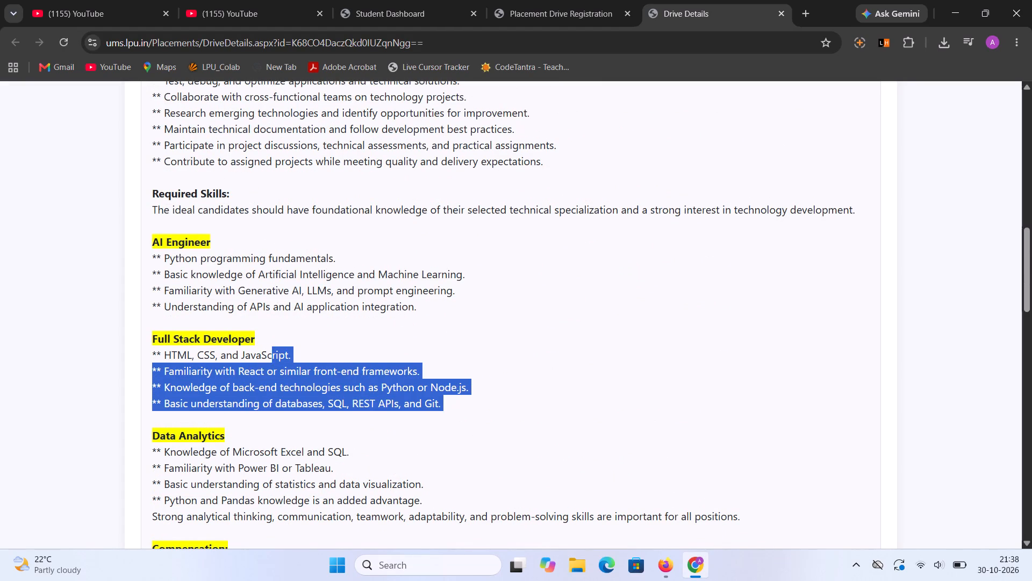
drag(258, 355, 247, 355)
click(247, 355)
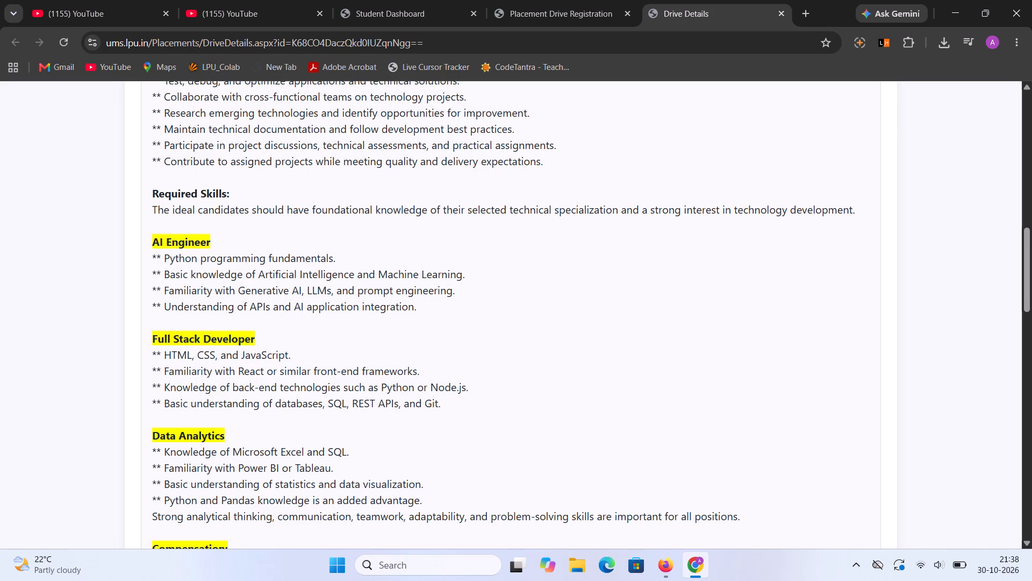
scroll(247, 355, down, 1)
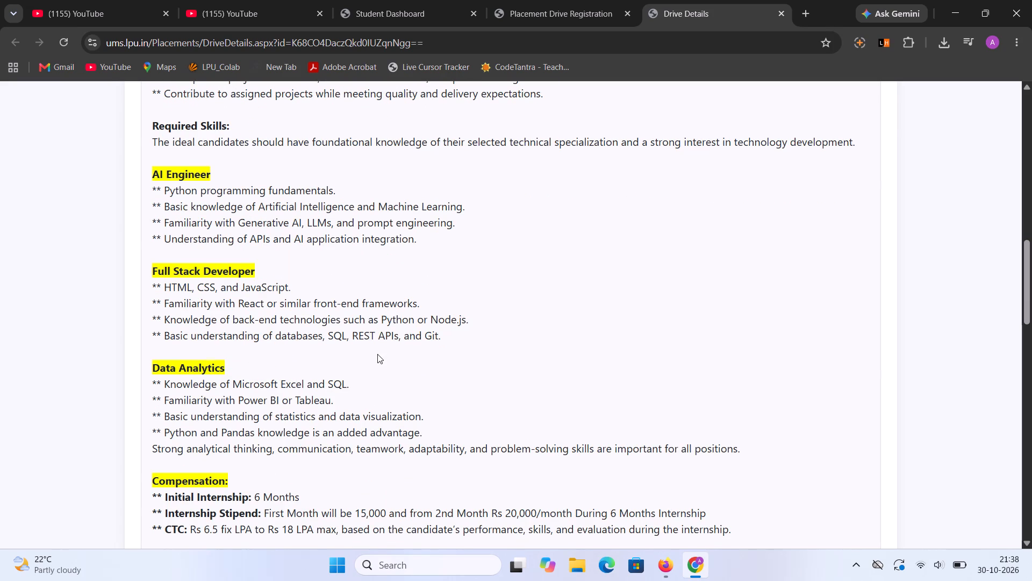
scroll(433, 326, down, 1)
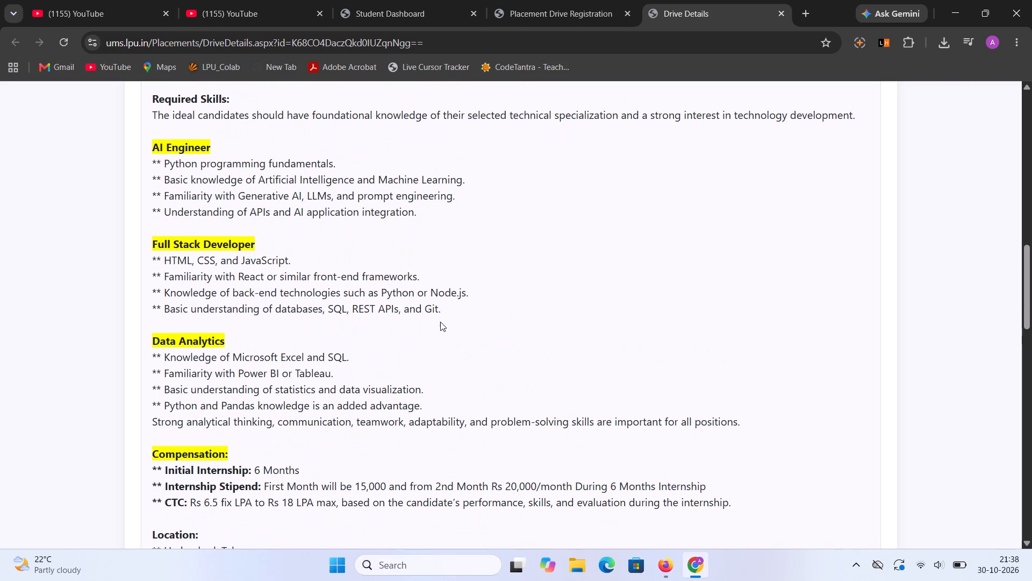
drag(446, 317, 140, 243)
click(140, 243)
scroll(367, 314, up, 1)
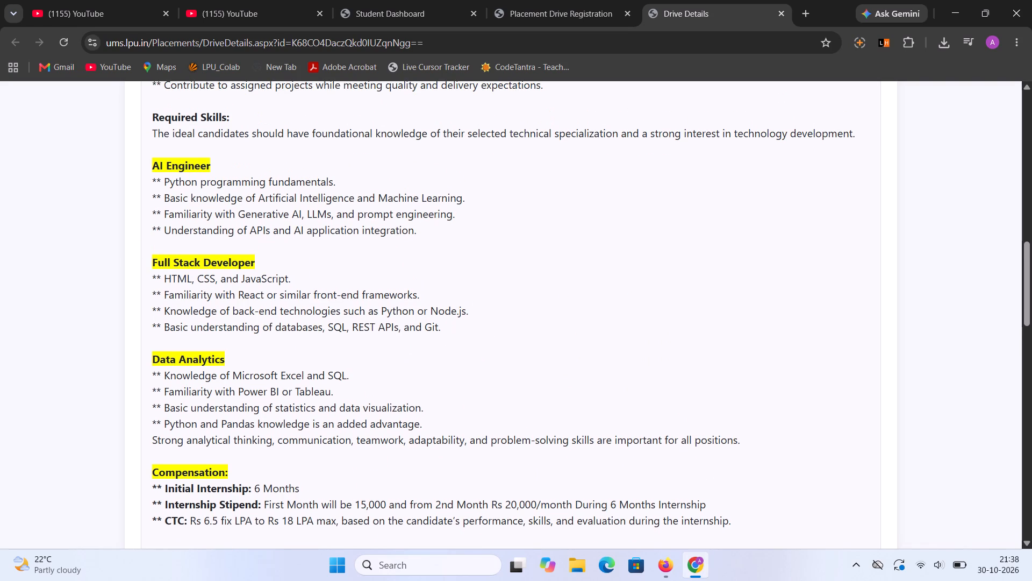
scroll(367, 314, up, 1)
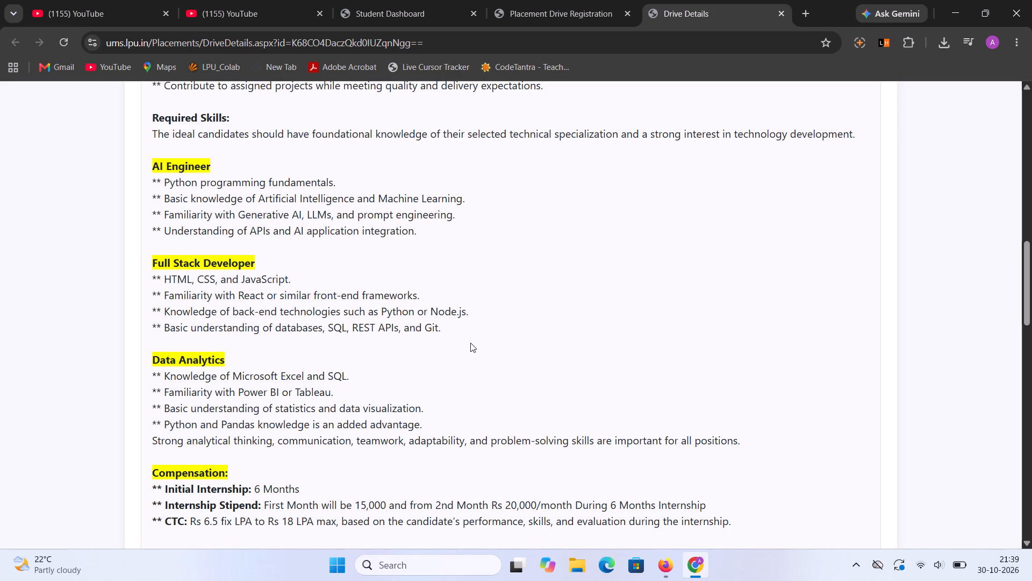
Expand the Apexium drive's Pre-Requirements and read the rules on documents, eligibility, dress code and drive registration.
scroll(470, 343, up, 3)
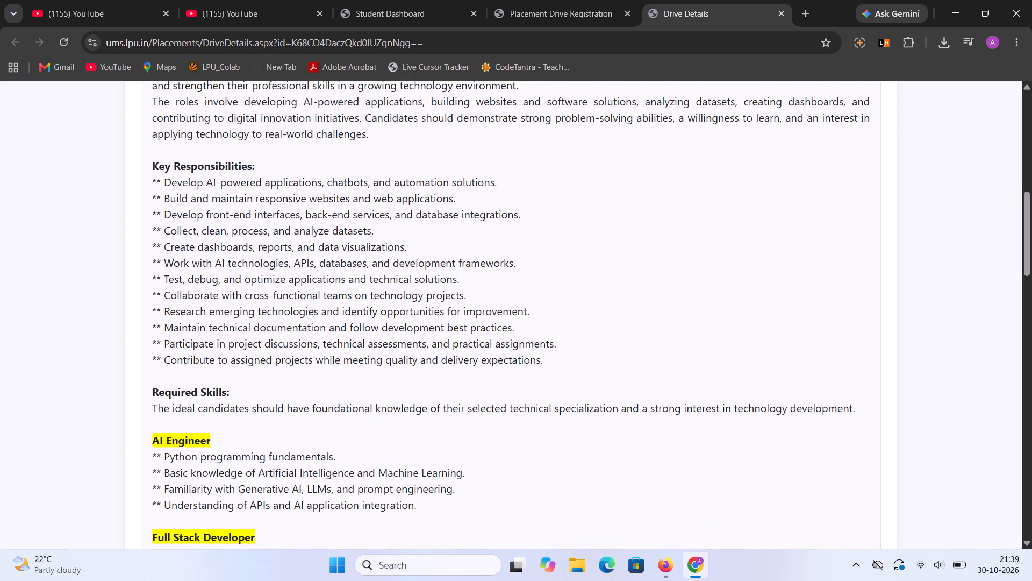
scroll(470, 343, up, 9)
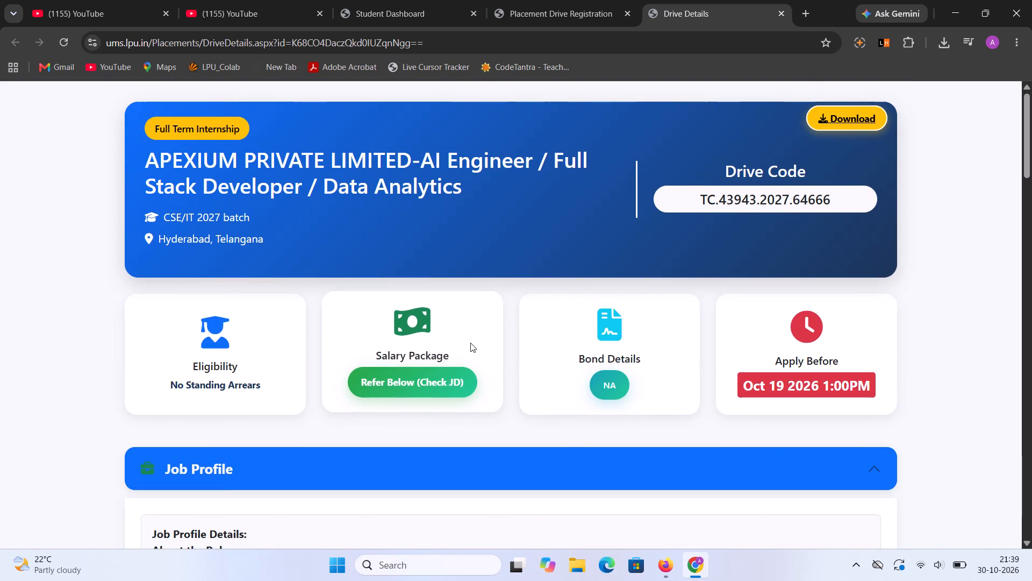
scroll(470, 343, down, 17)
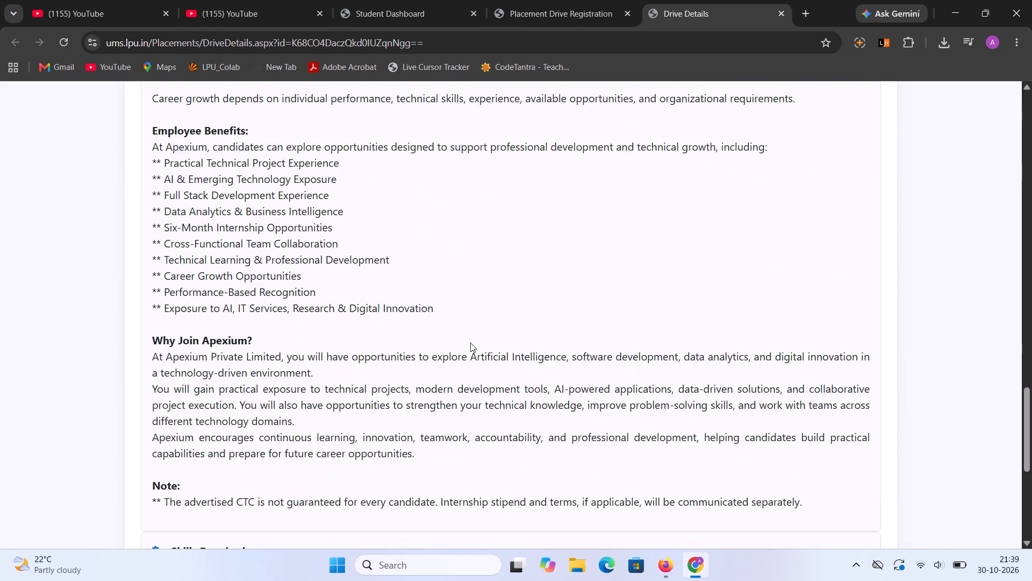
click(269, 457)
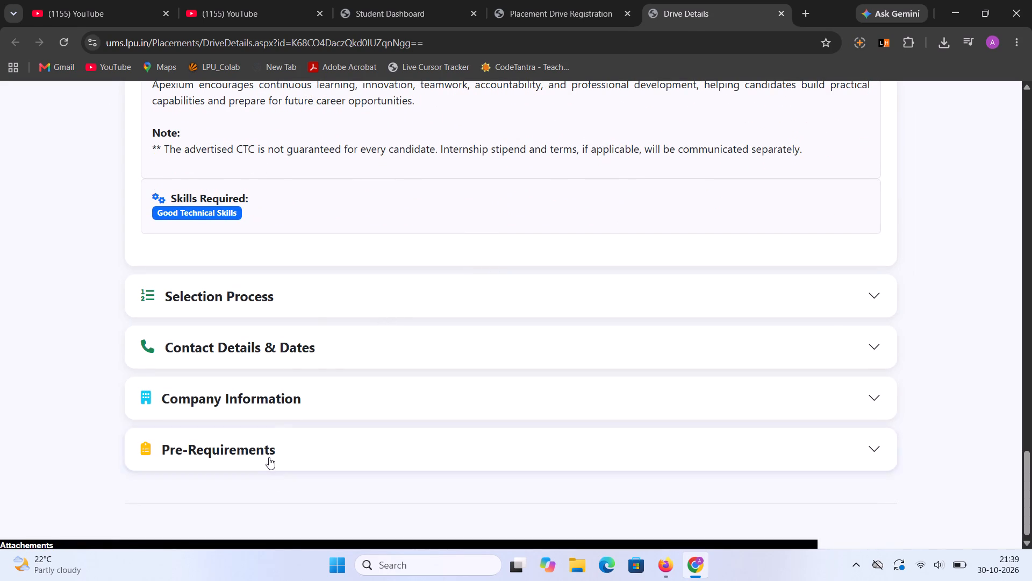
scroll(269, 457, down, 2)
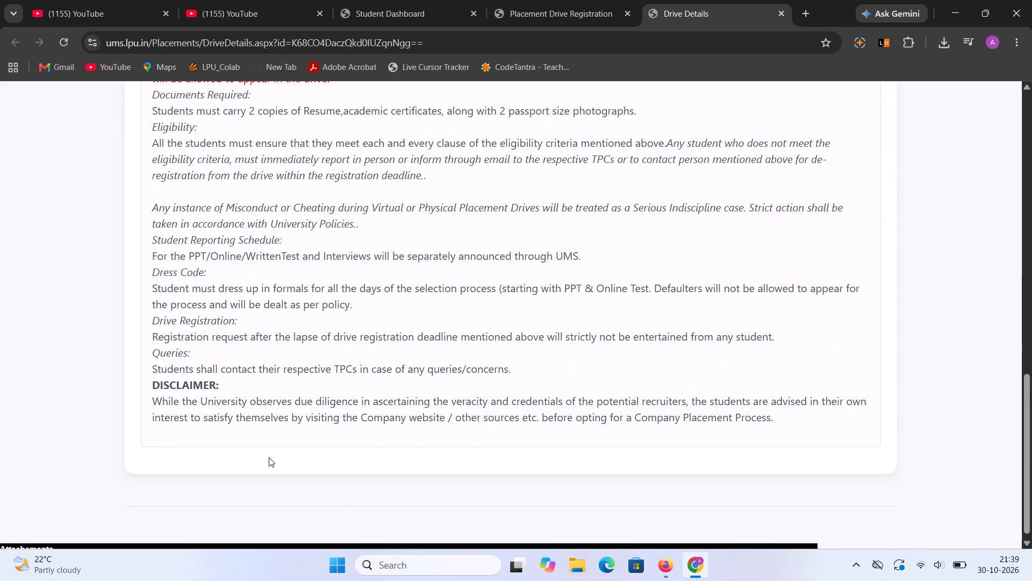
scroll(269, 457, down, 1)
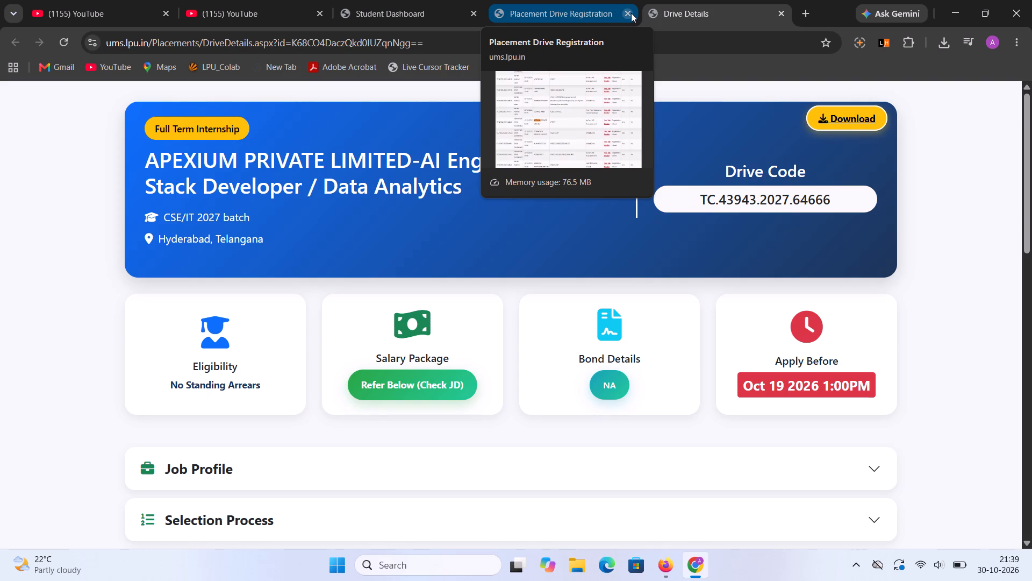
Close the Placement Drive Registration, Drive Details and Student Dashboard pages, keeping the YouTube pages open.
triple_click(631, 13)
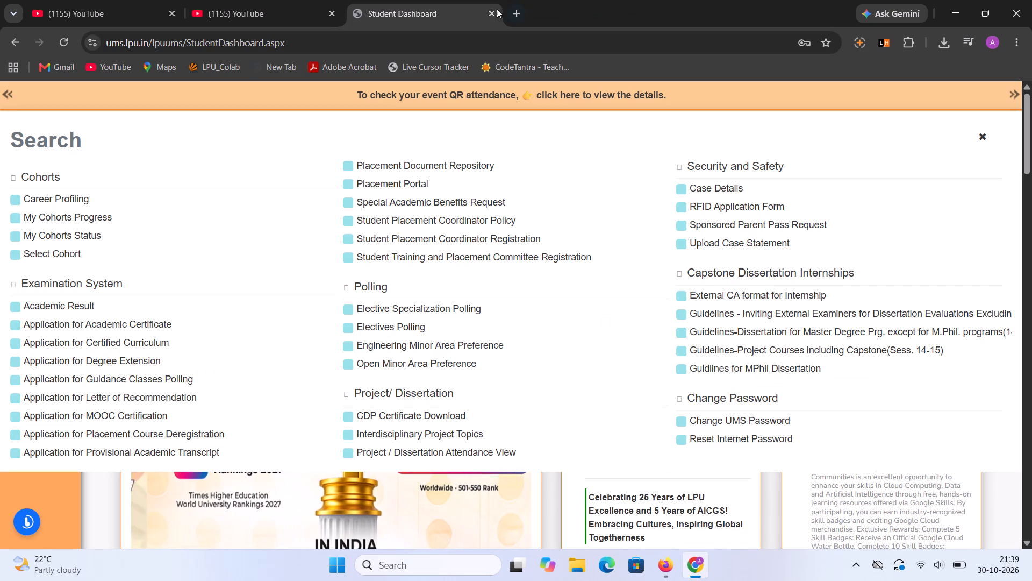
click(489, 11)
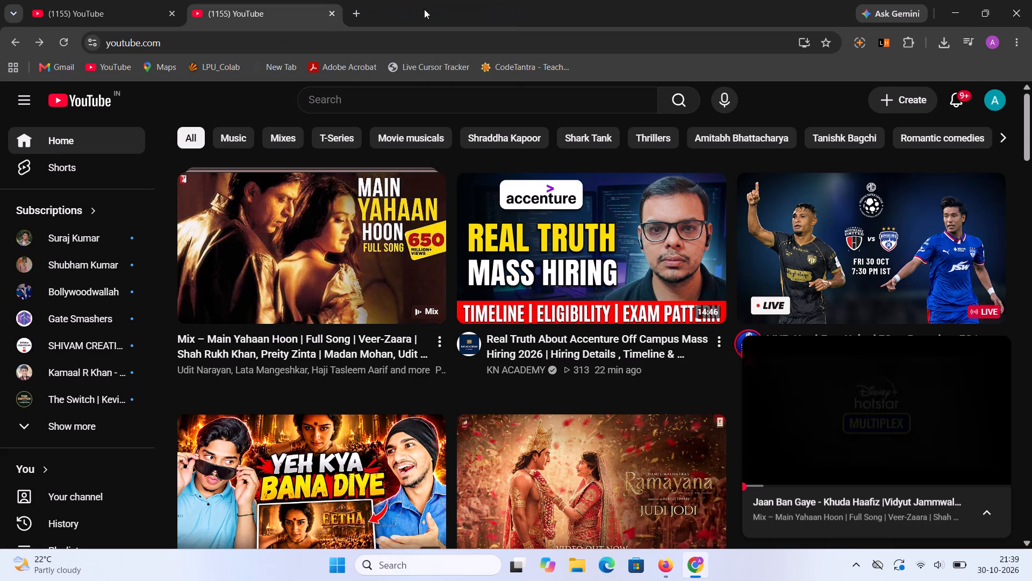
Open a new blank browser tab.
click(359, 11)
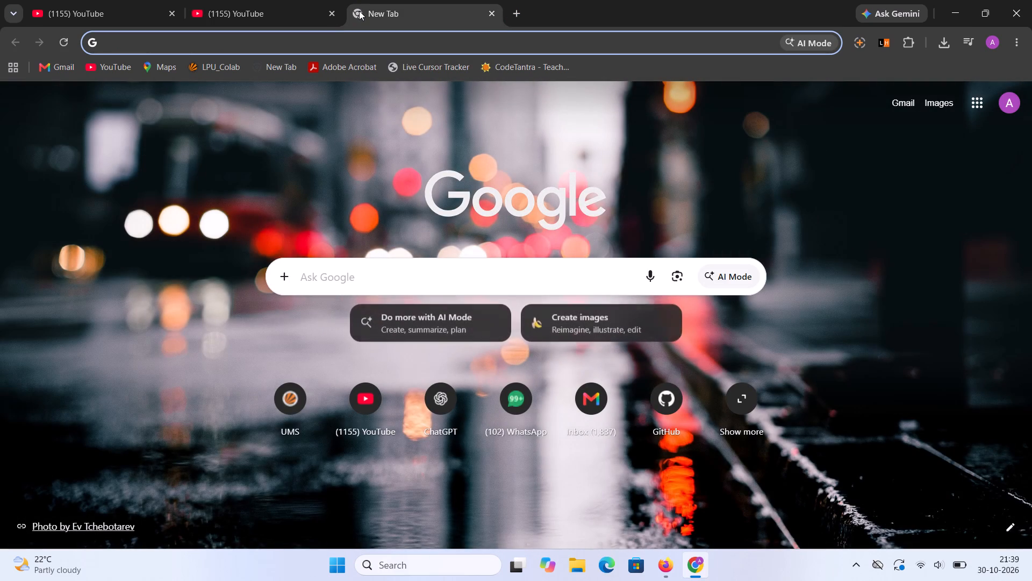
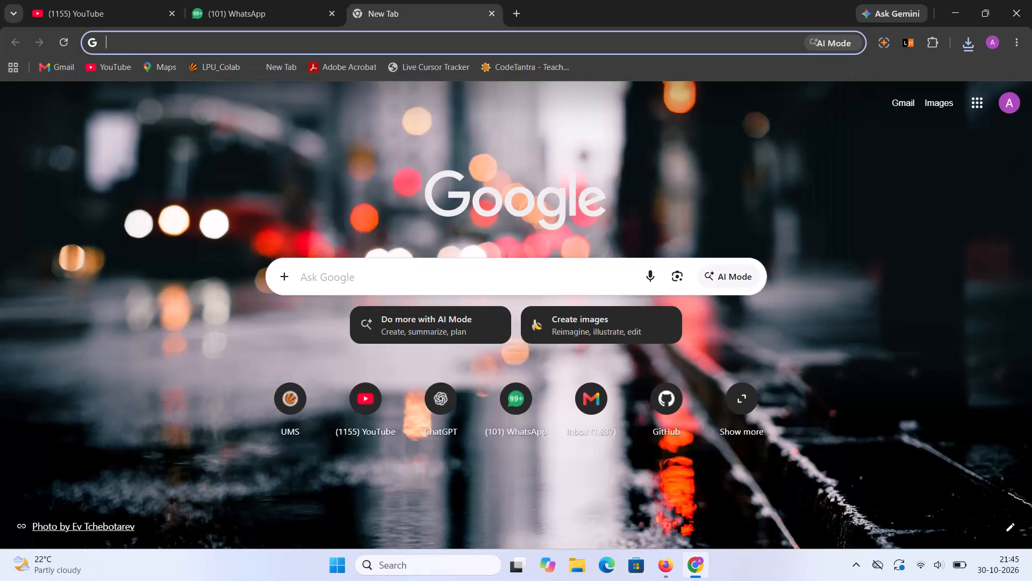
Search the web for "pdf to word" and open iLovePDF's PDF to Word converter.
text(pdf to word)
key(Return)
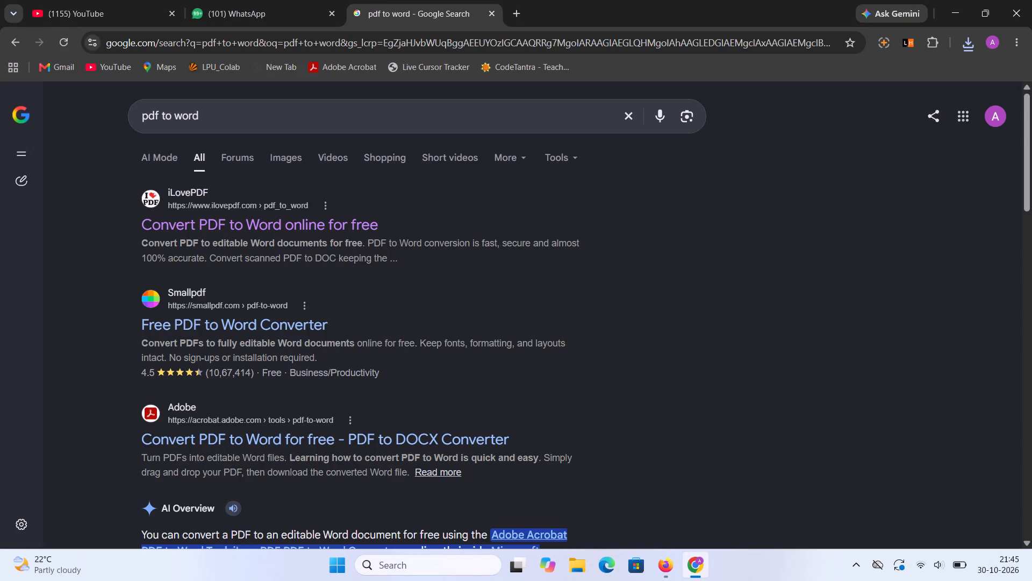
click(237, 223)
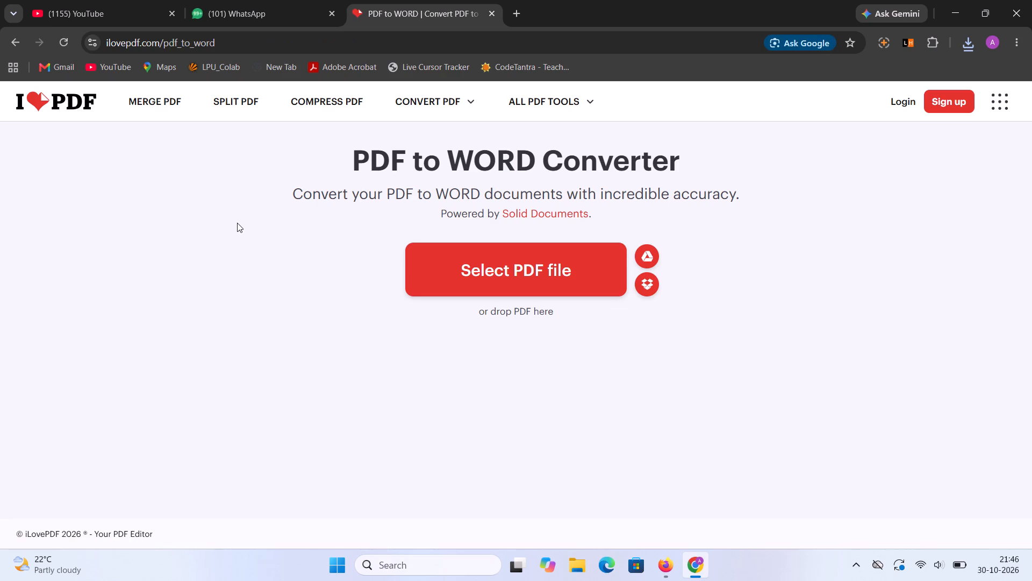
Convert the MAHEKCV (4) PDF from Downloads to a Word document and download the result.
click(515, 270)
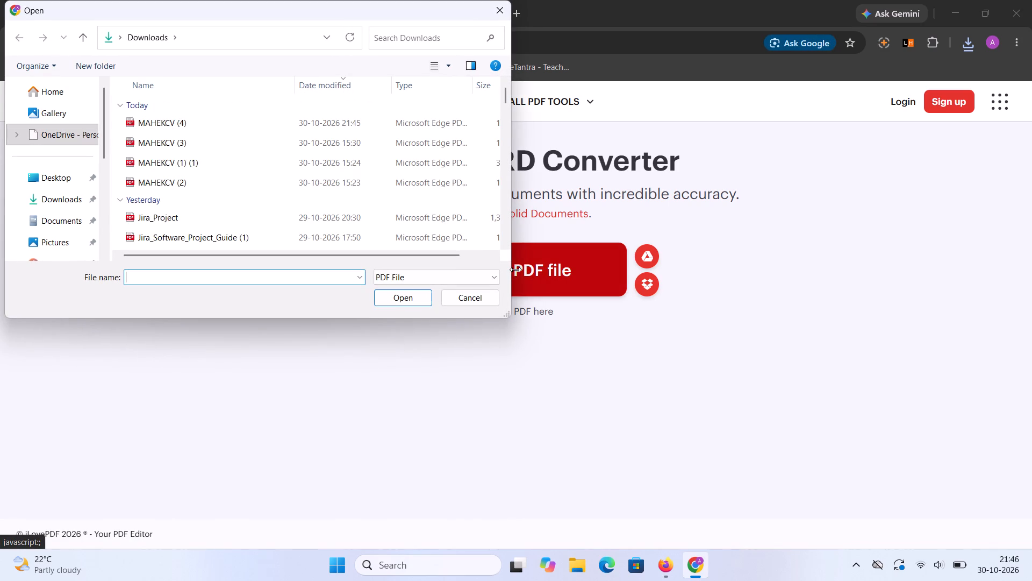
click(170, 121)
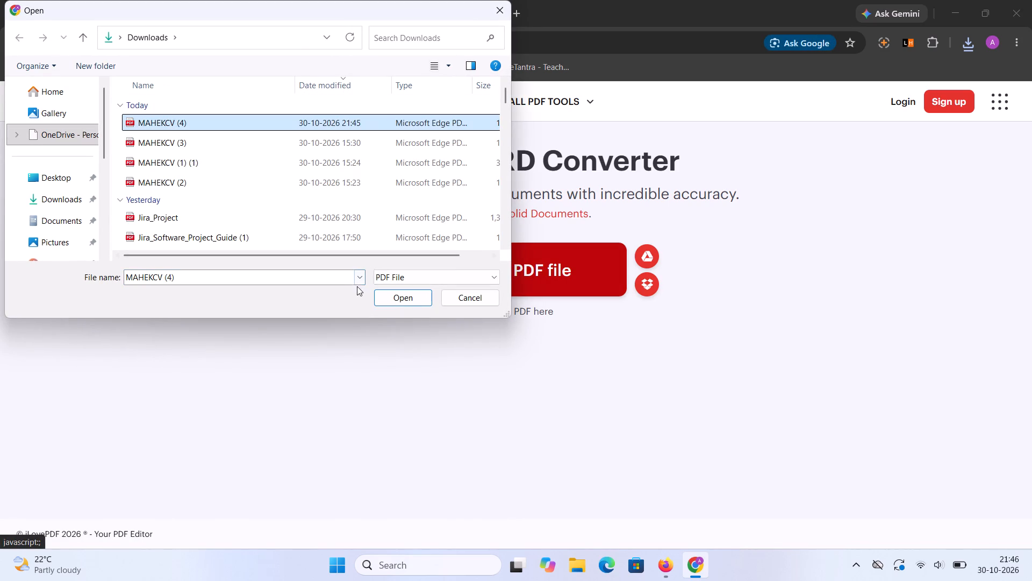
click(412, 304)
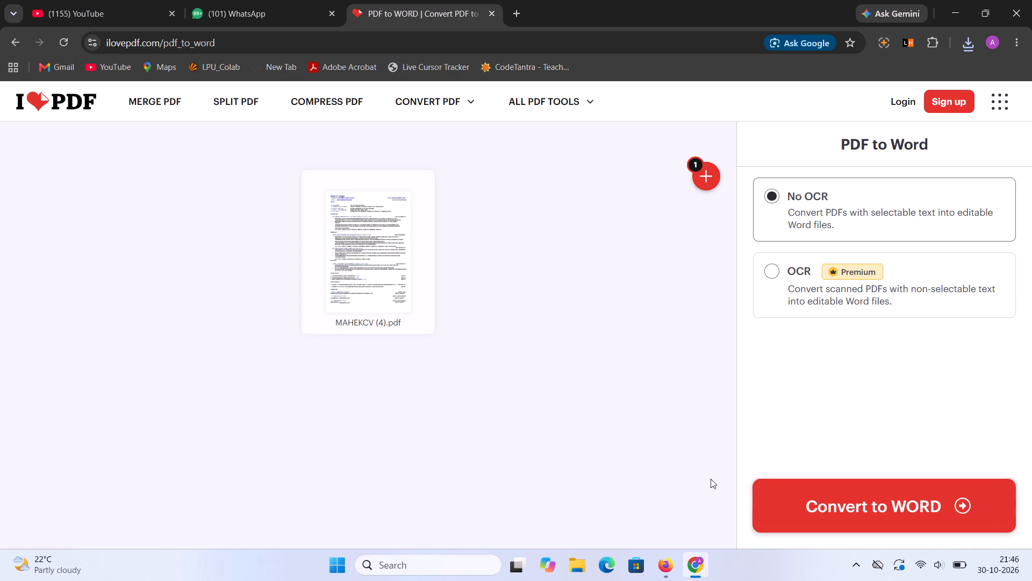
click(840, 504)
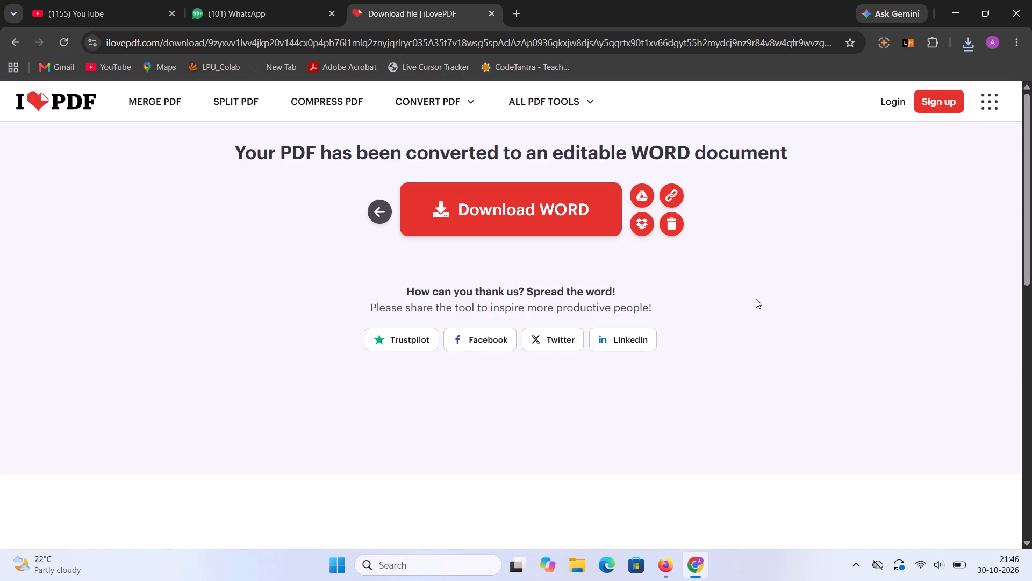
click(505, 214)
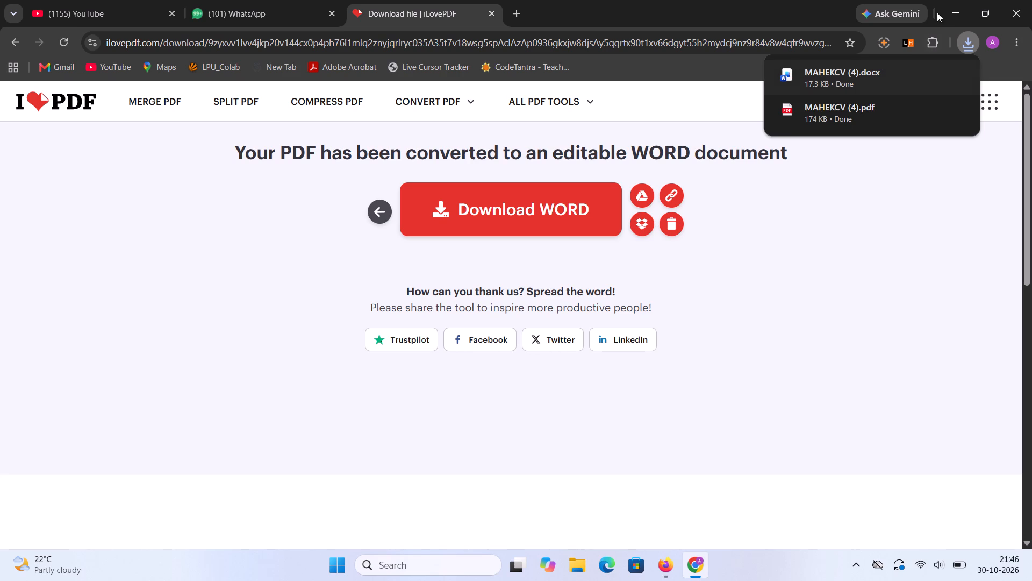
Open the downloaded MAHEKCV (4).docx in Word and enable editing.
click(858, 72)
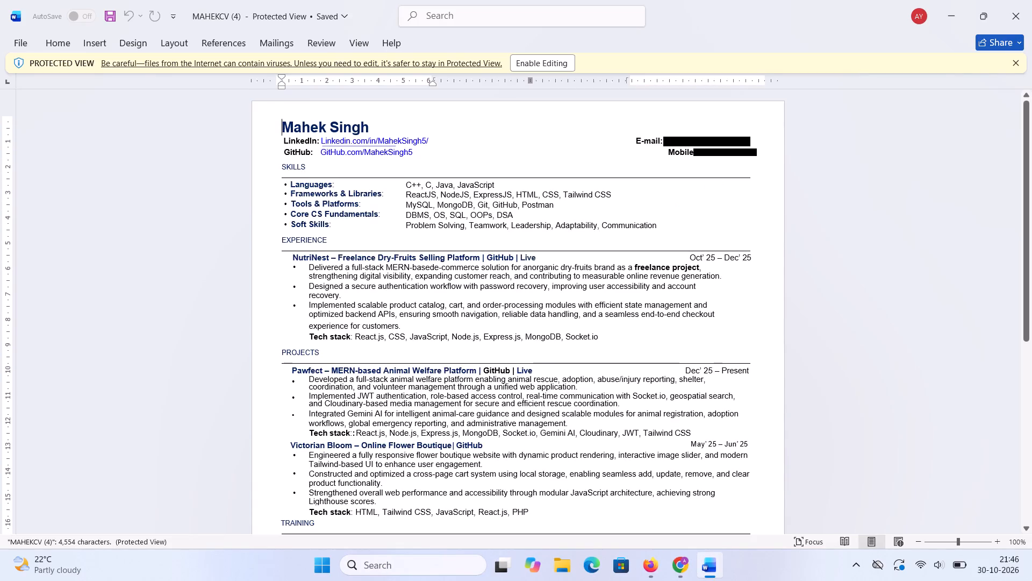
click(521, 215)
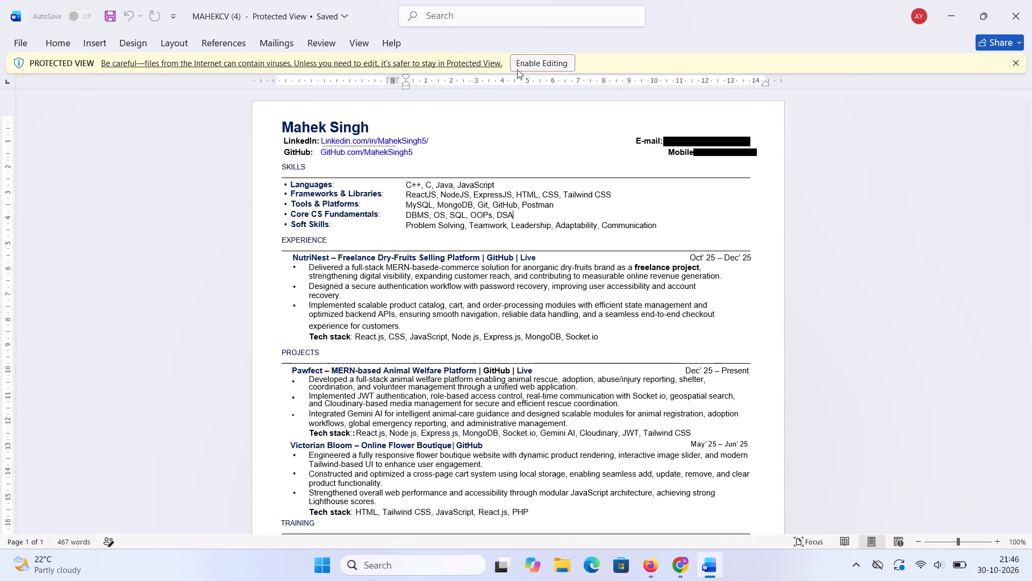
click(532, 66)
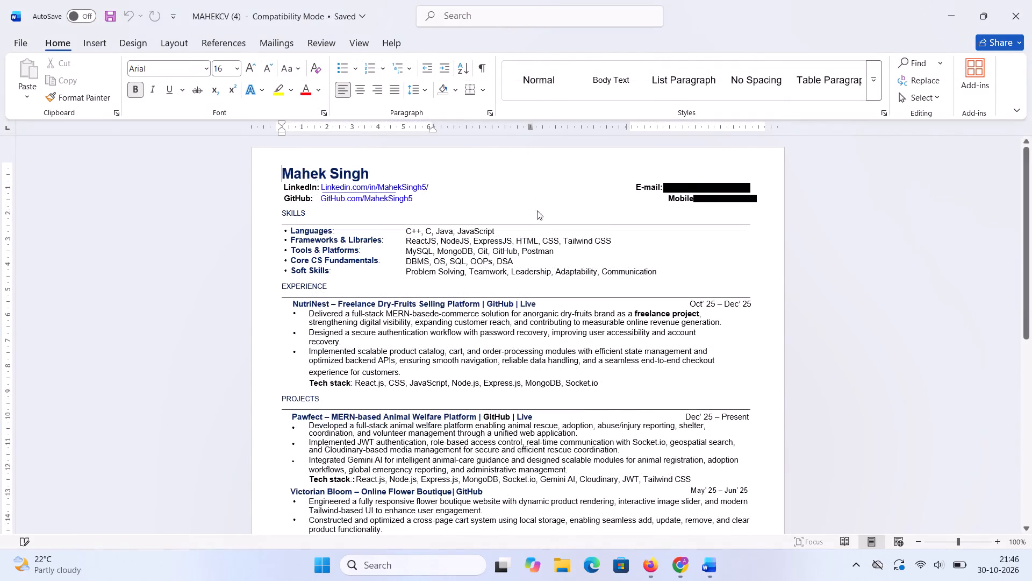
Append ",CN" after DSA in the Core CS Fundamentals line of the Skills section.
click(518, 263)
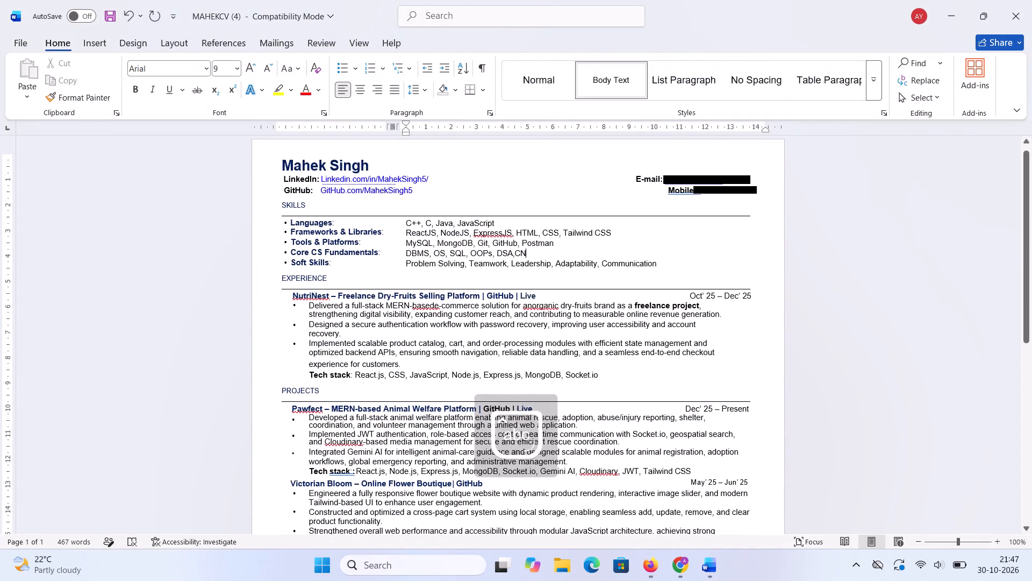
Insert the missing spaces in the first NutriNest bullet so it reads "MERN-based e-commerce" and "an organic".
click(435, 304)
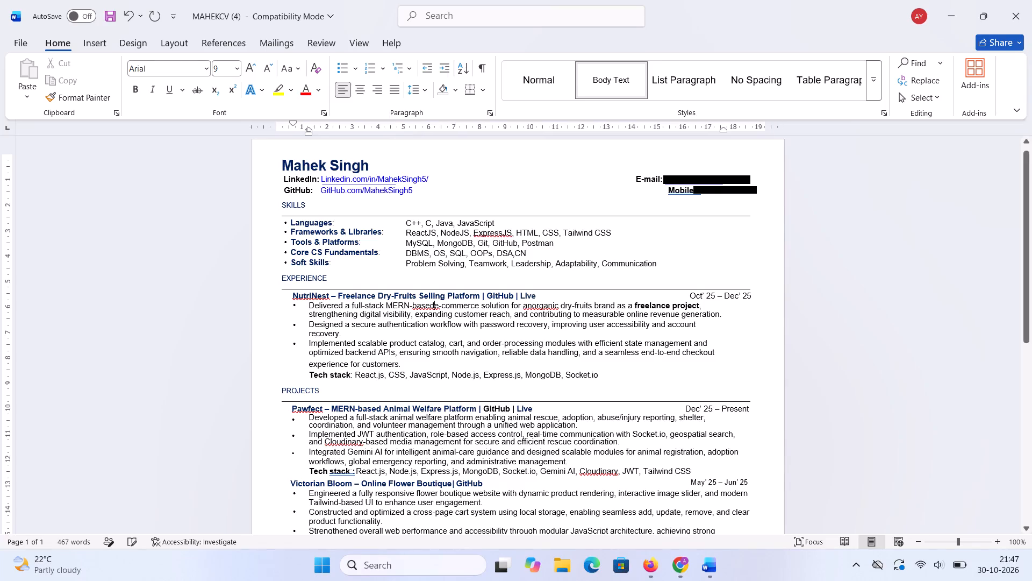
key(space)
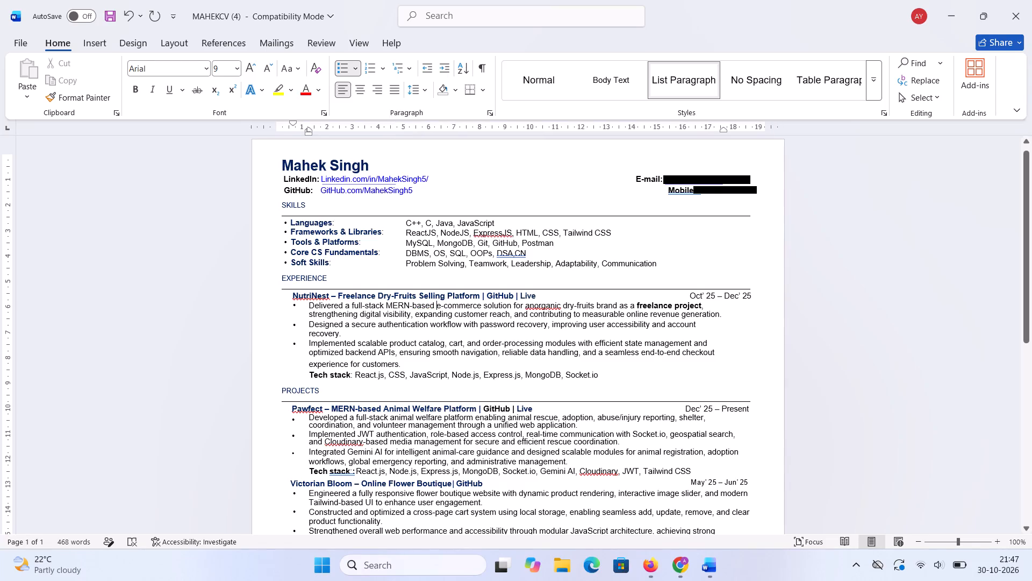
click(528, 305)
key(space)
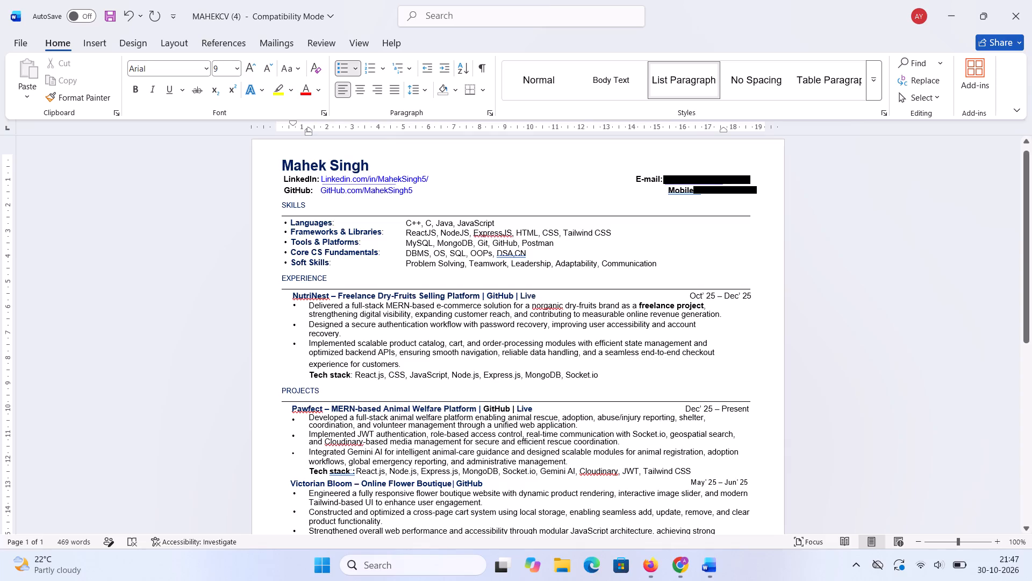
key(BackSpace)
key(Right)
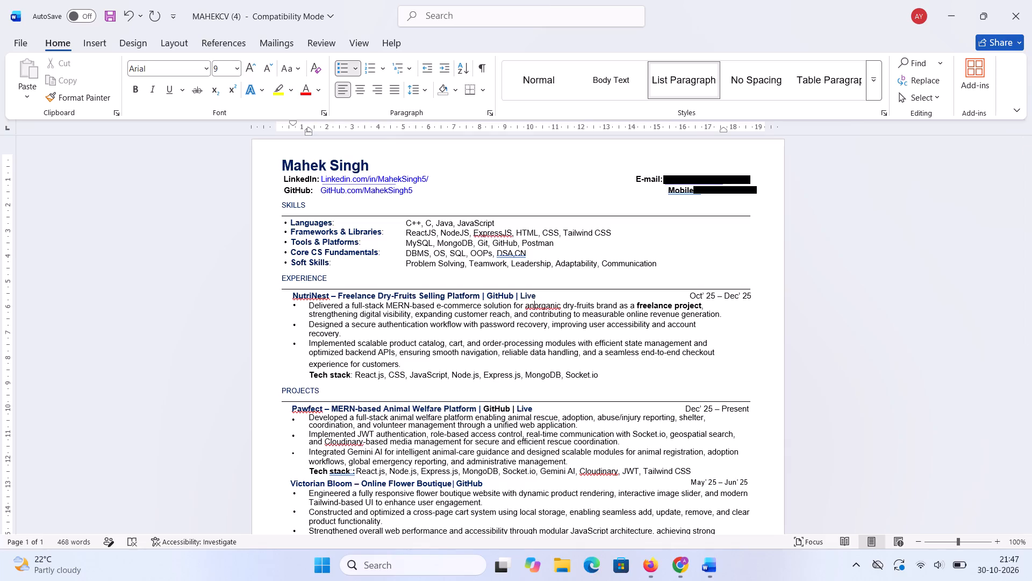
key(space)
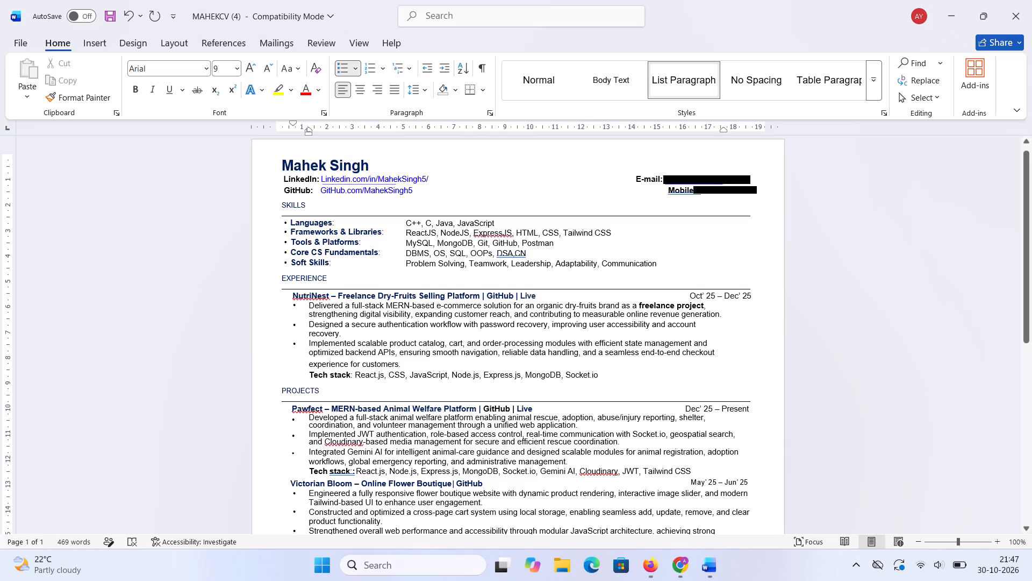
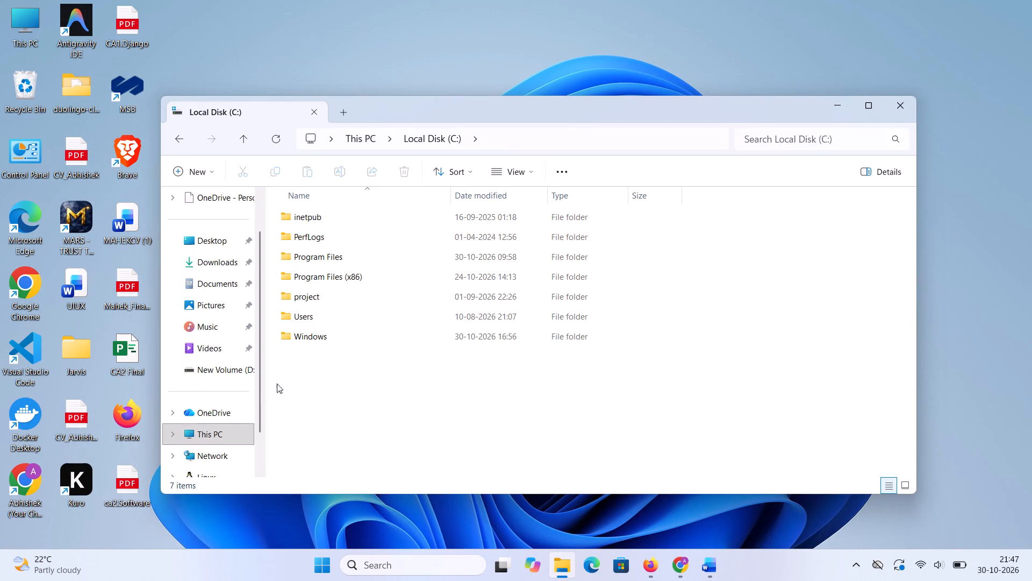
Look through the Downloads folder for the other CV and search it for "abhishekCV" and "CV2".
click(213, 262)
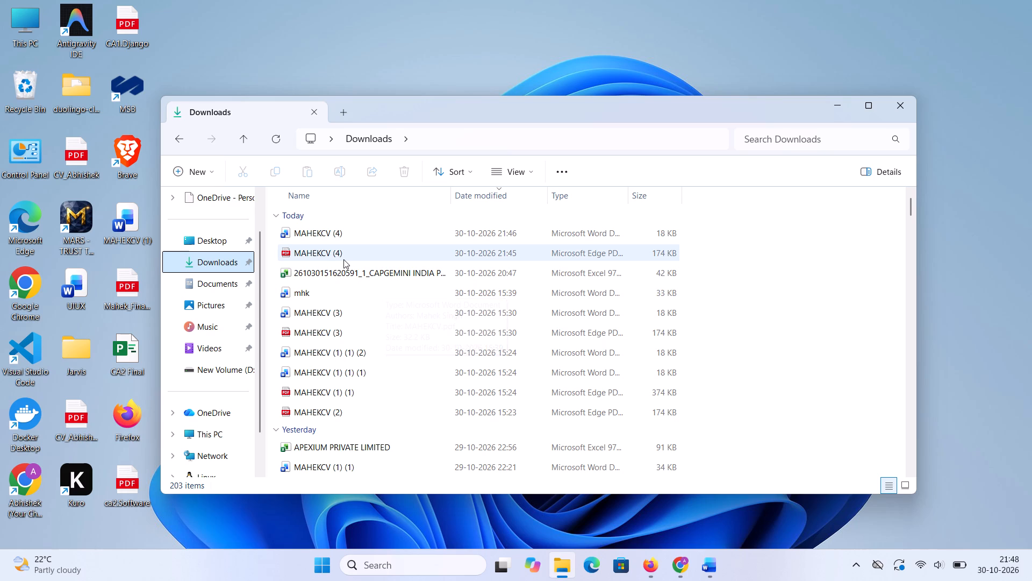
scroll(385, 373, down, 2)
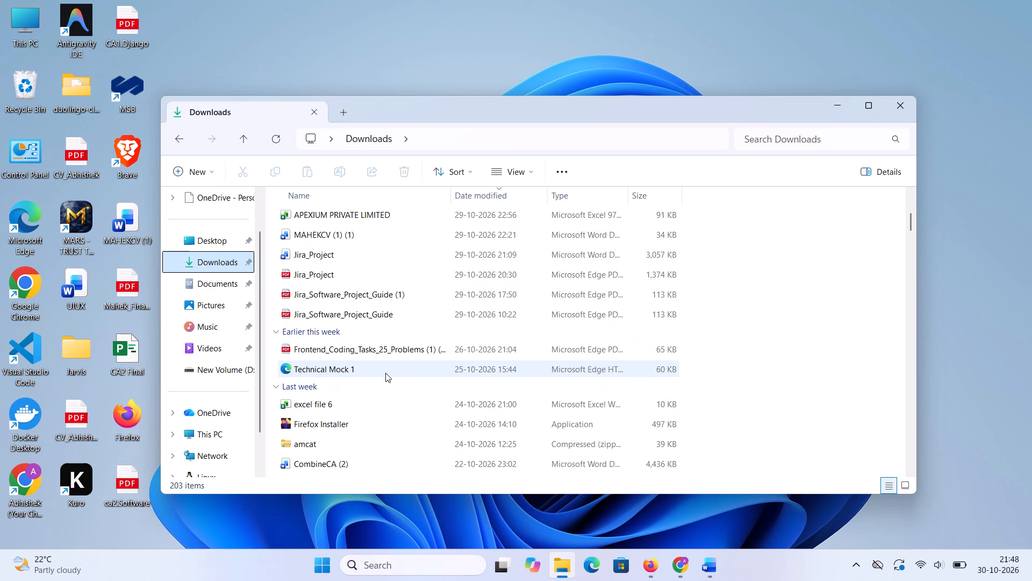
scroll(385, 373, down, 1)
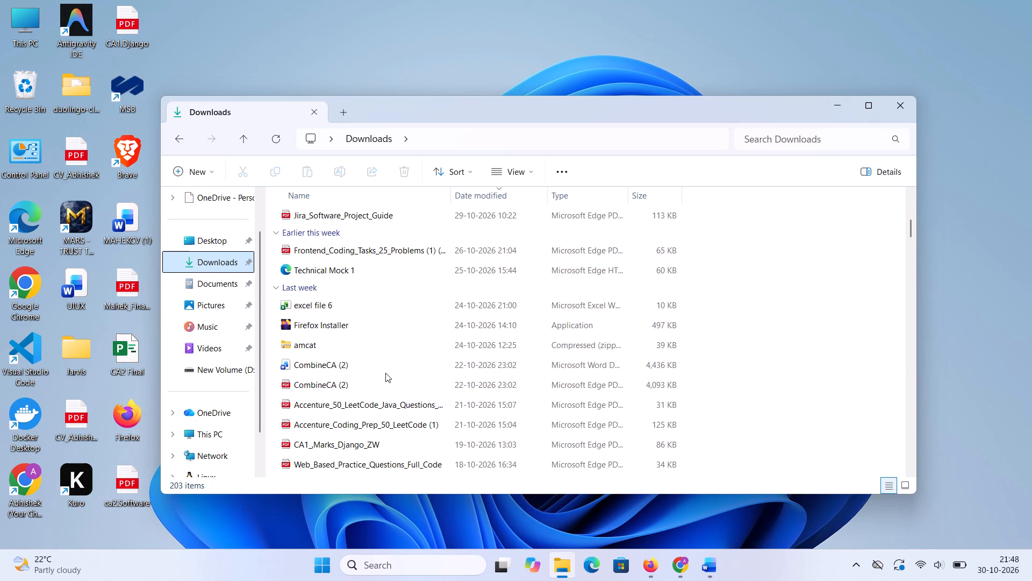
scroll(385, 373, up, 7)
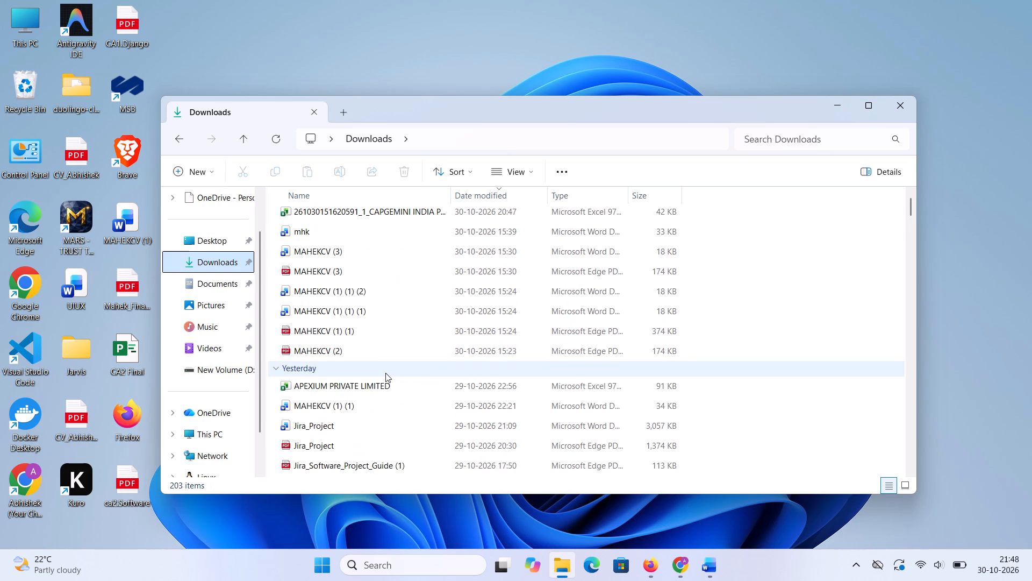
scroll(385, 373, down, 2)
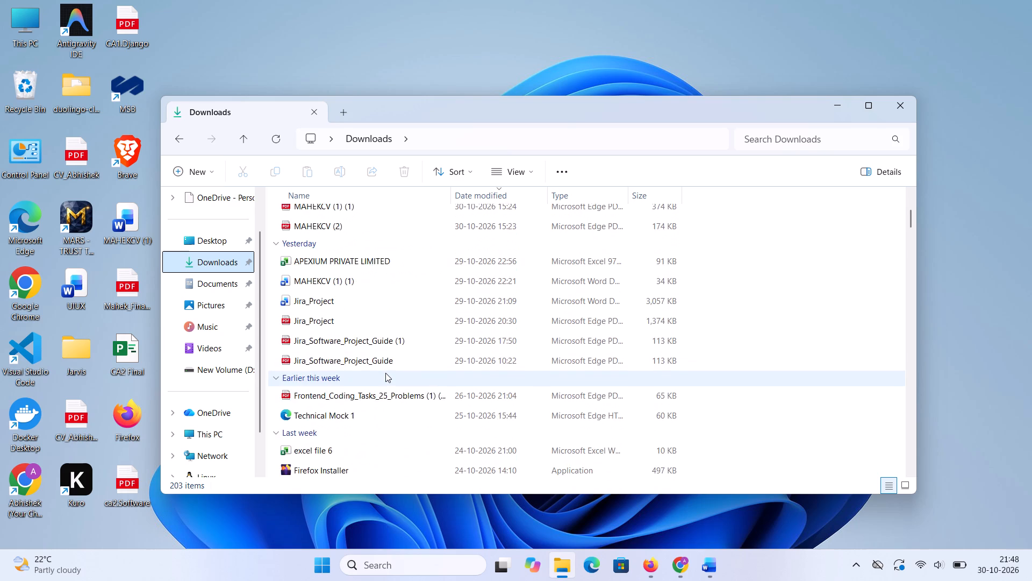
scroll(385, 373, down, 4)
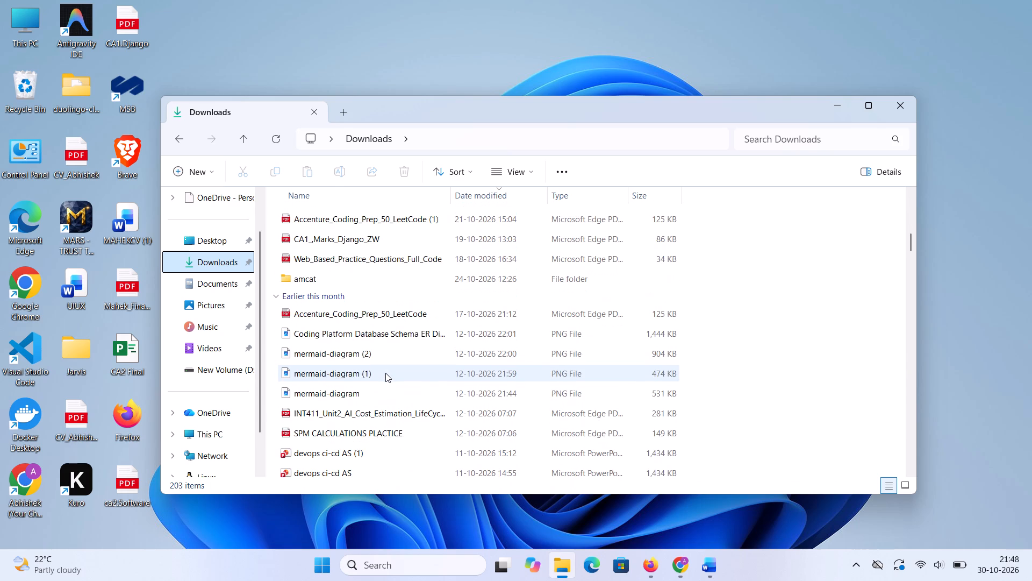
click(809, 143)
text(abhi)
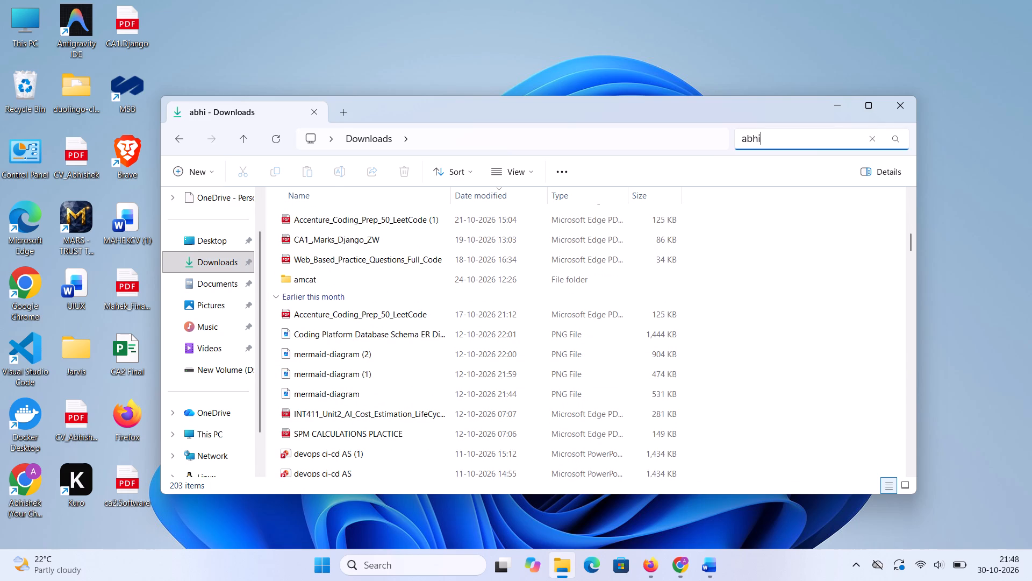
text(shek)
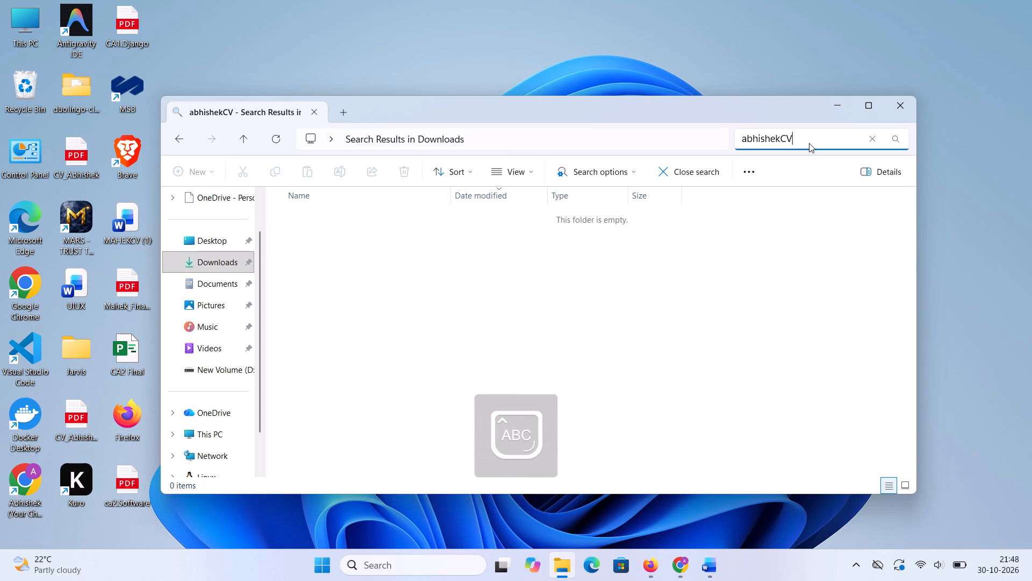
key(BackSpace)
key(BackSpace)
key(BackSpace)
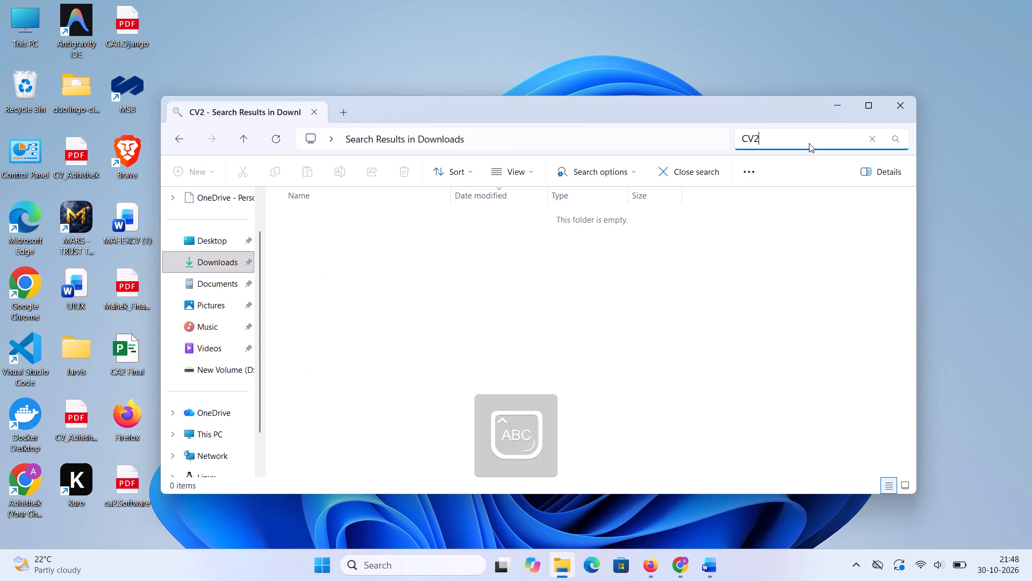
Open the CV_Abhishek2 PDF from the Desktop folder.
click(205, 243)
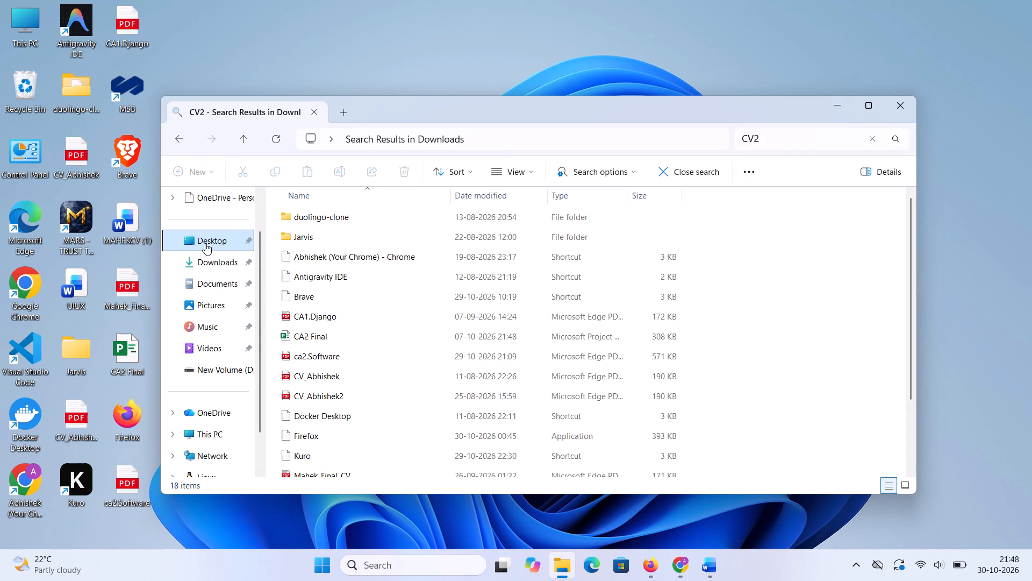
double_click(453, 388)
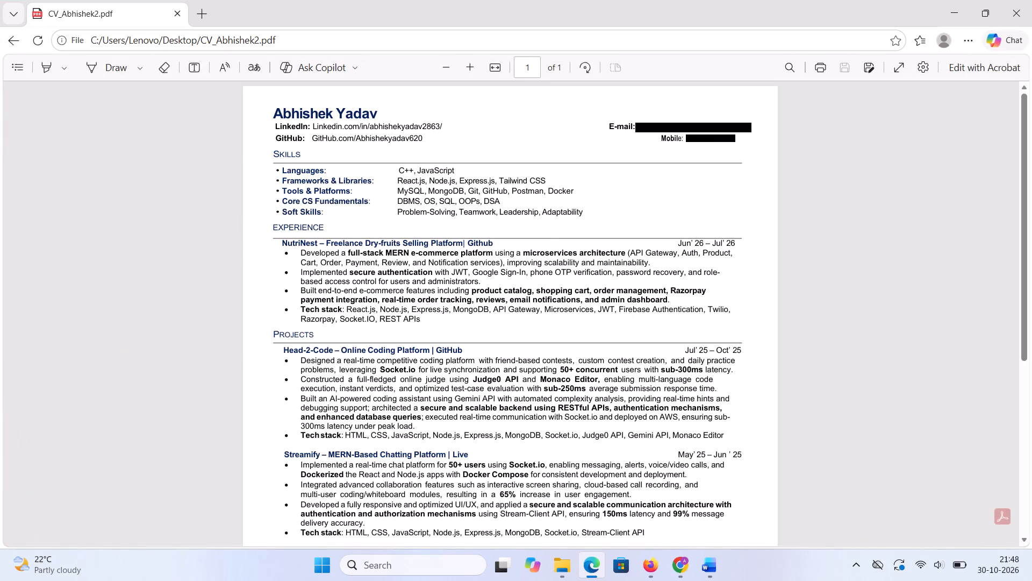
Capture a rectangular screen snip of the CV's Experience section, covering the whole NutriNest entry down to the Projects heading.
key(shift+super+s)
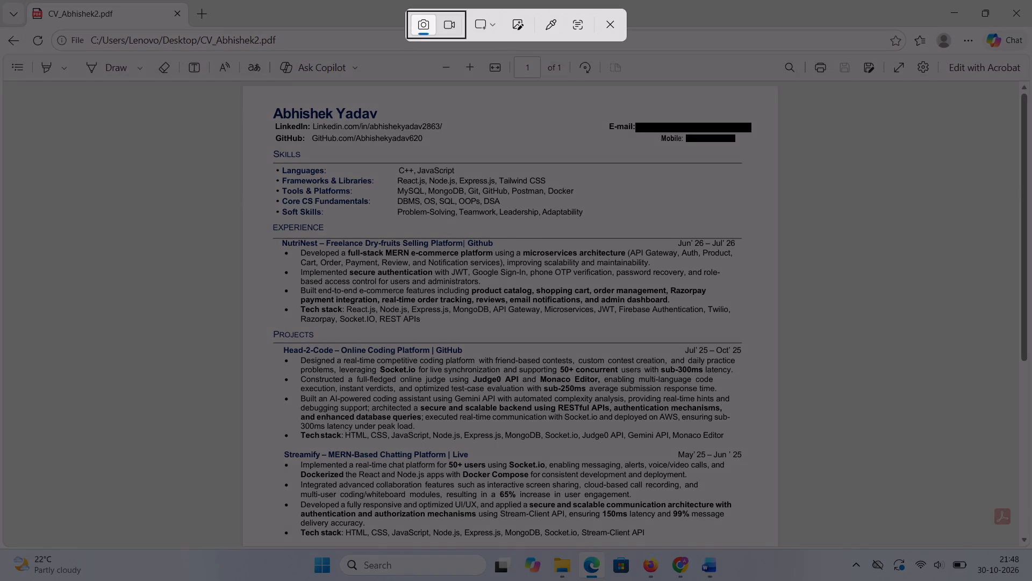
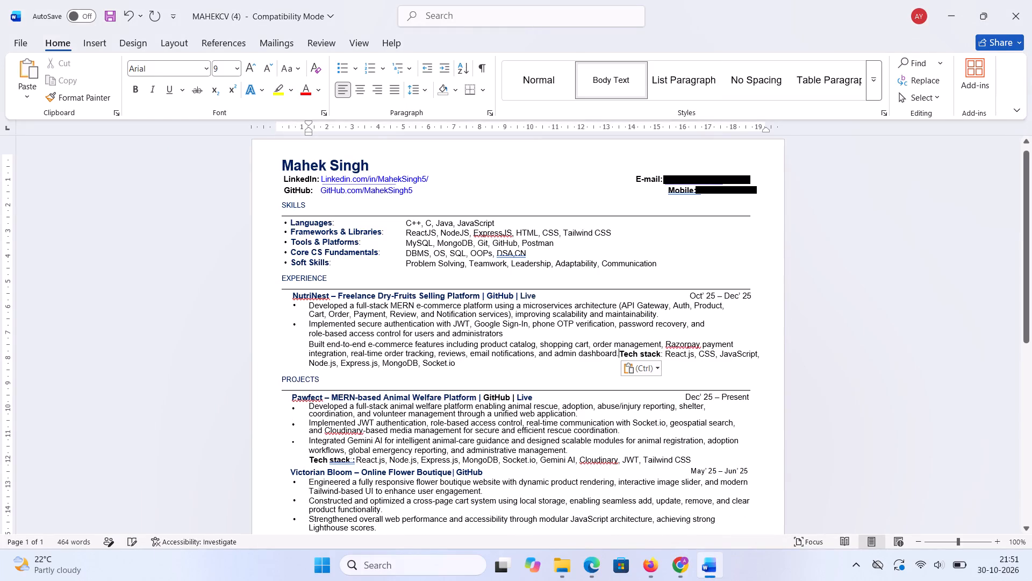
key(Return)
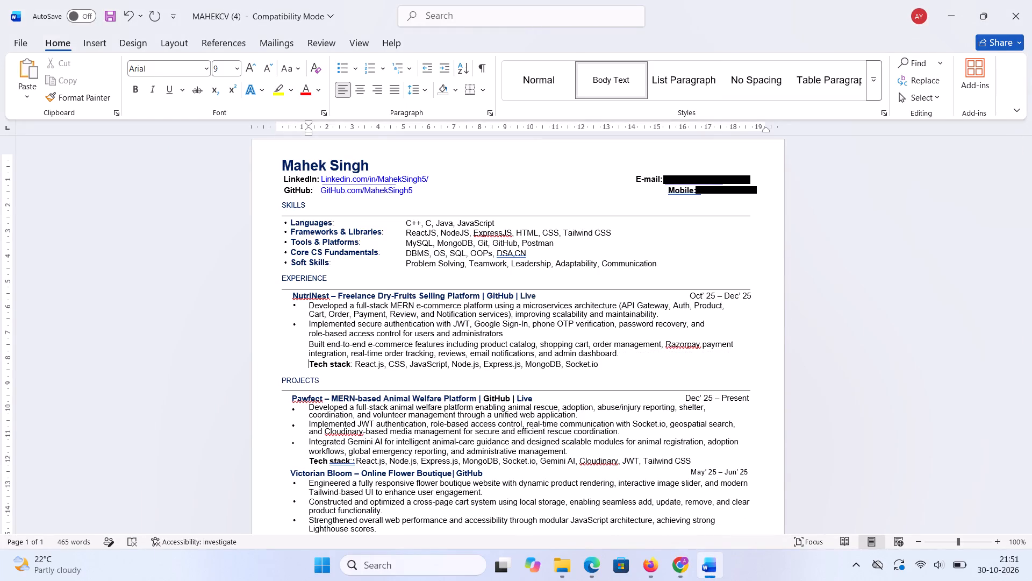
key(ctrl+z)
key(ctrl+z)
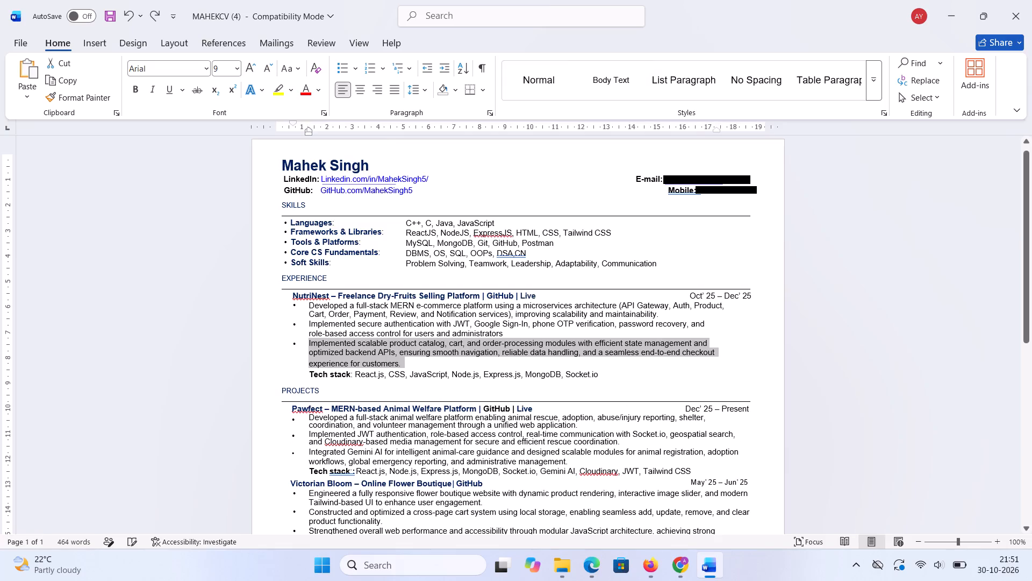
Replace the third NutriNest bullet's text with the copied "Built end-to-end e-commerce features" text, deleting the leftover "Im" before "Built".
click(403, 358)
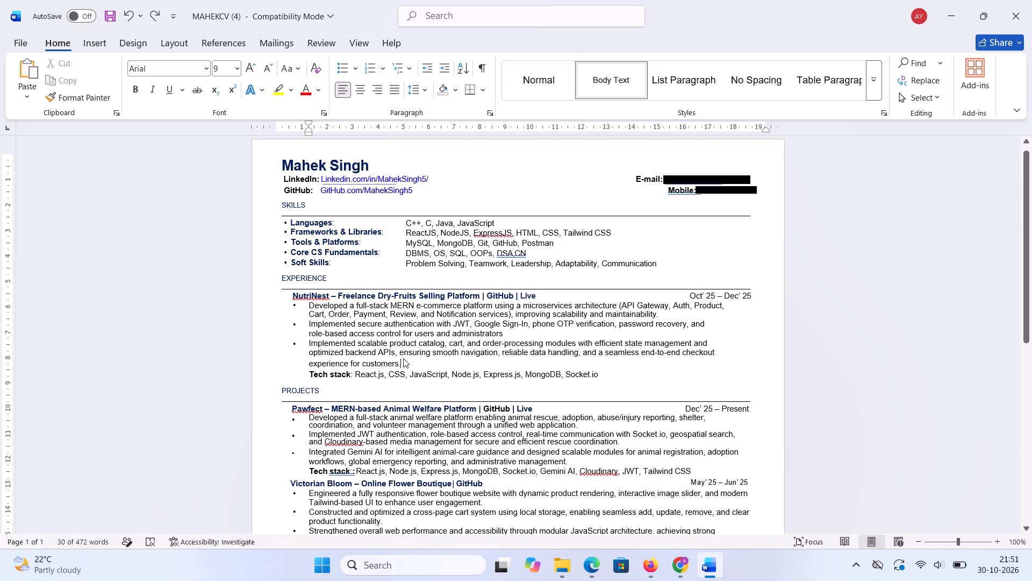
drag(403, 358, 336, 342)
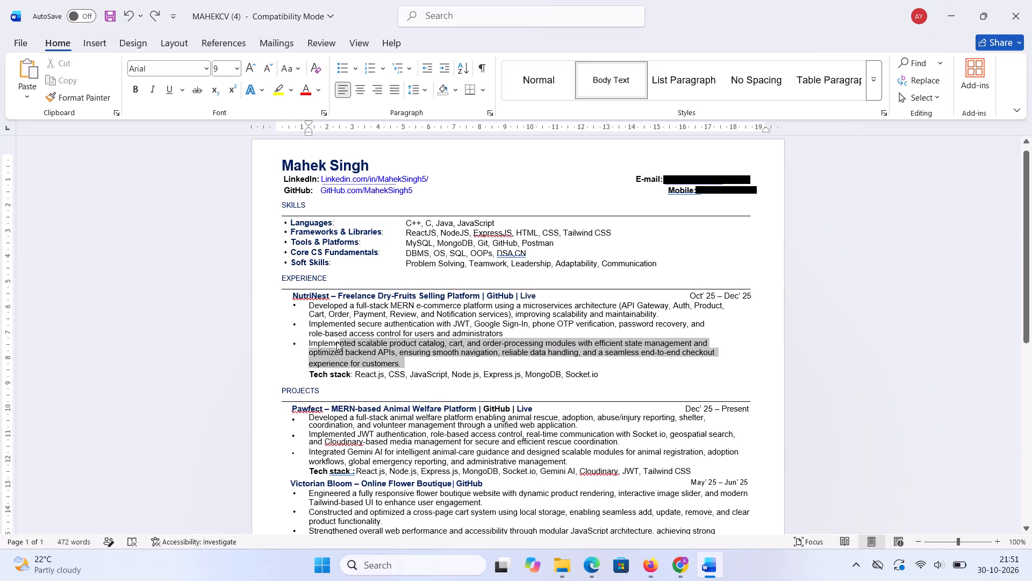
drag(336, 342, 314, 338)
drag(314, 338, 314, 338)
key(ctrl+v)
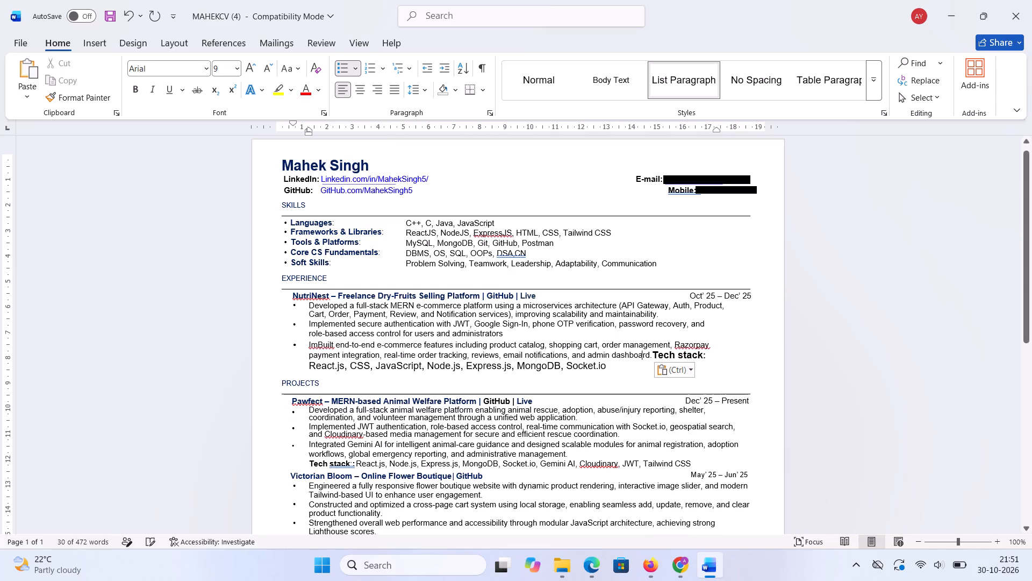
click(317, 342)
key(BackSpace)
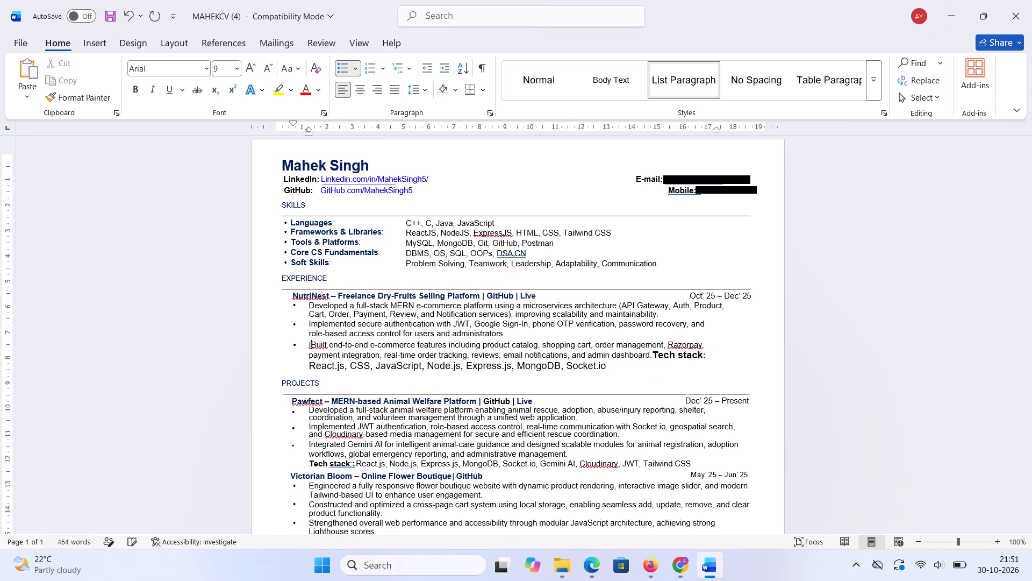
key(BackSpace)
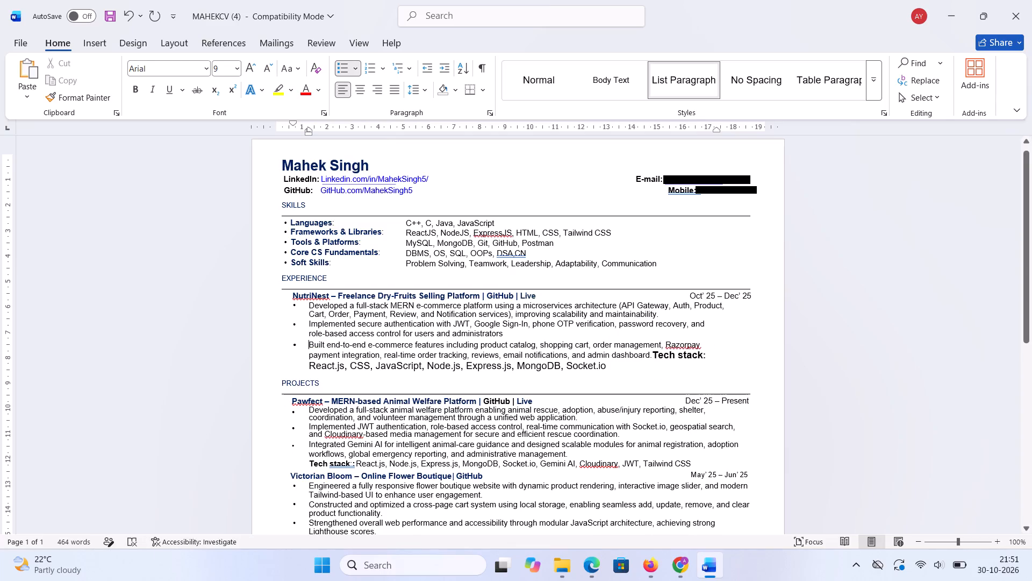
Split the NutriNest "Tech stack" text off the "Built end-to-end" bullet into its own bullet after "admin dashboard.".
click(651, 352)
key(Return)
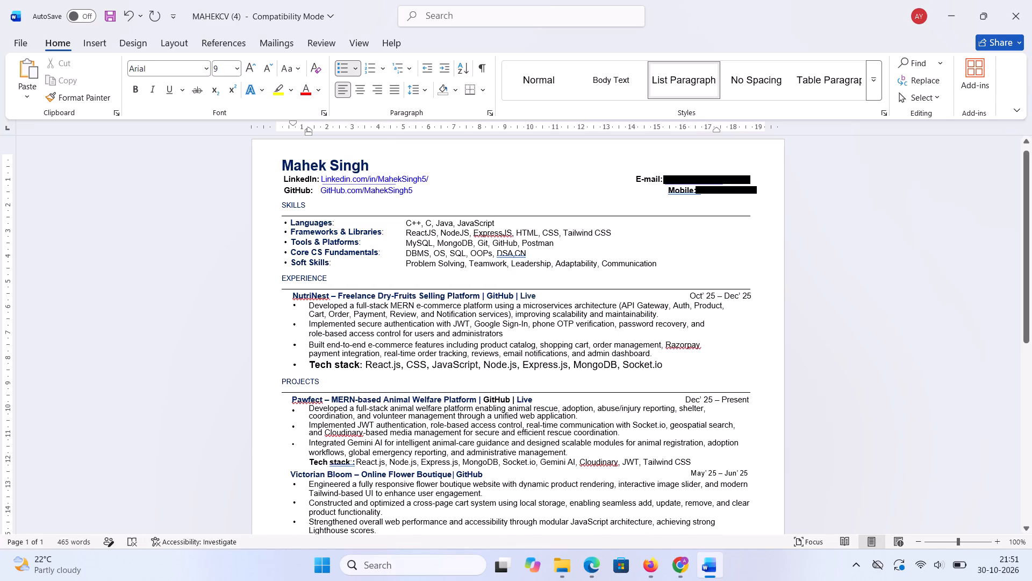
Set the whole NutriNest "Tech stack" line to font size 9.
drag(667, 365, 393, 363)
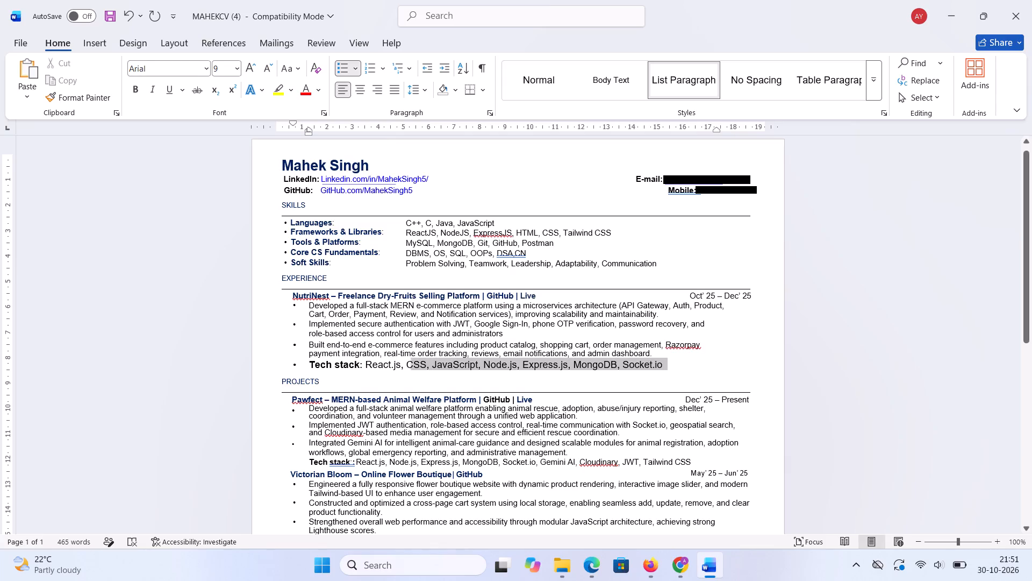
drag(393, 363, 316, 361)
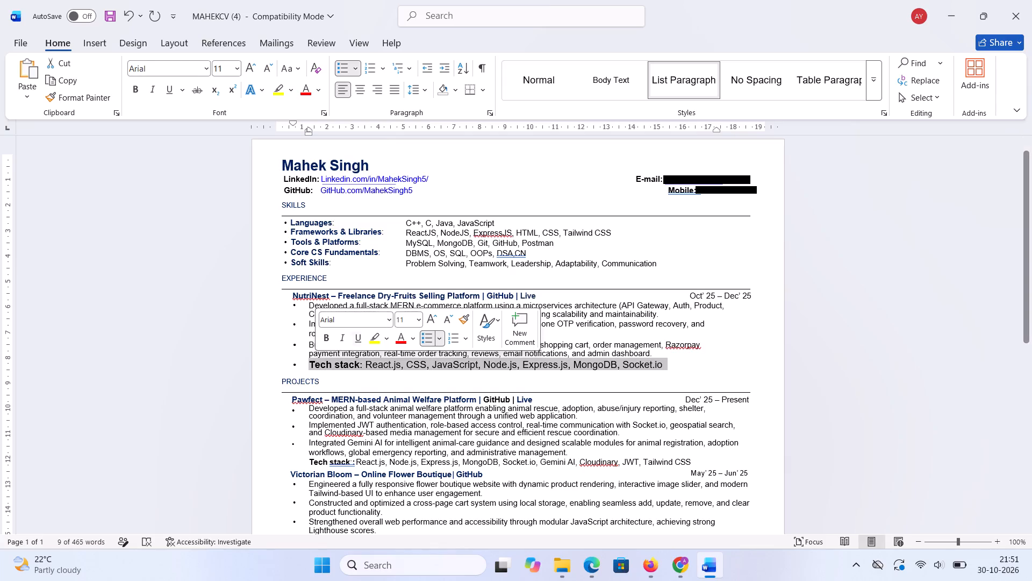
click(659, 328)
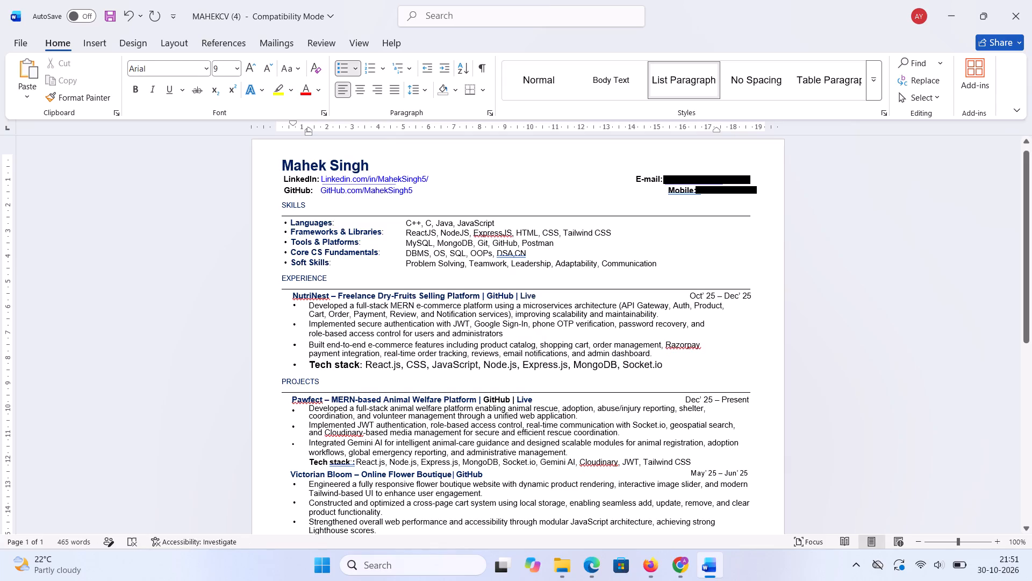
drag(511, 331, 456, 332)
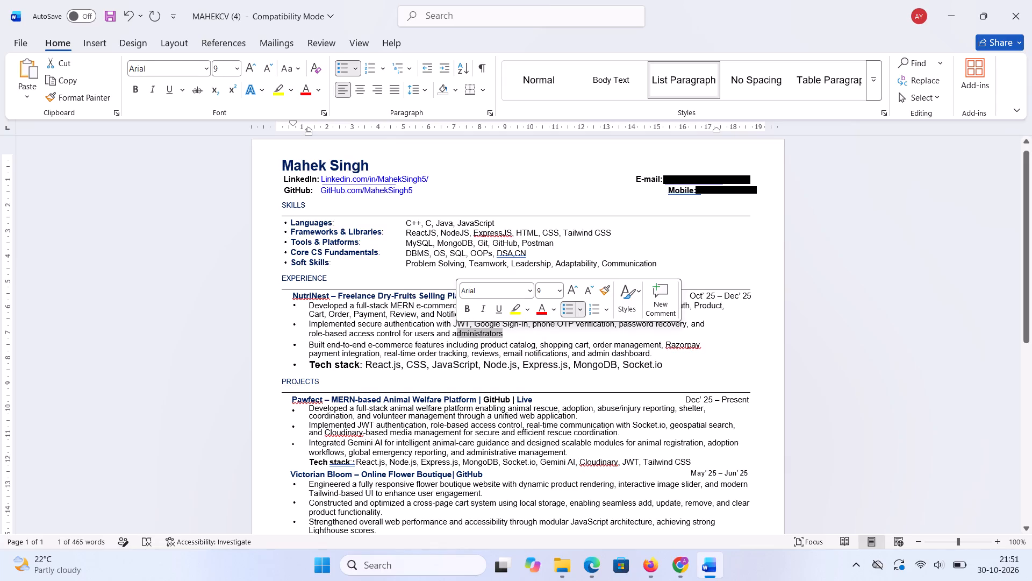
drag(664, 360, 446, 360)
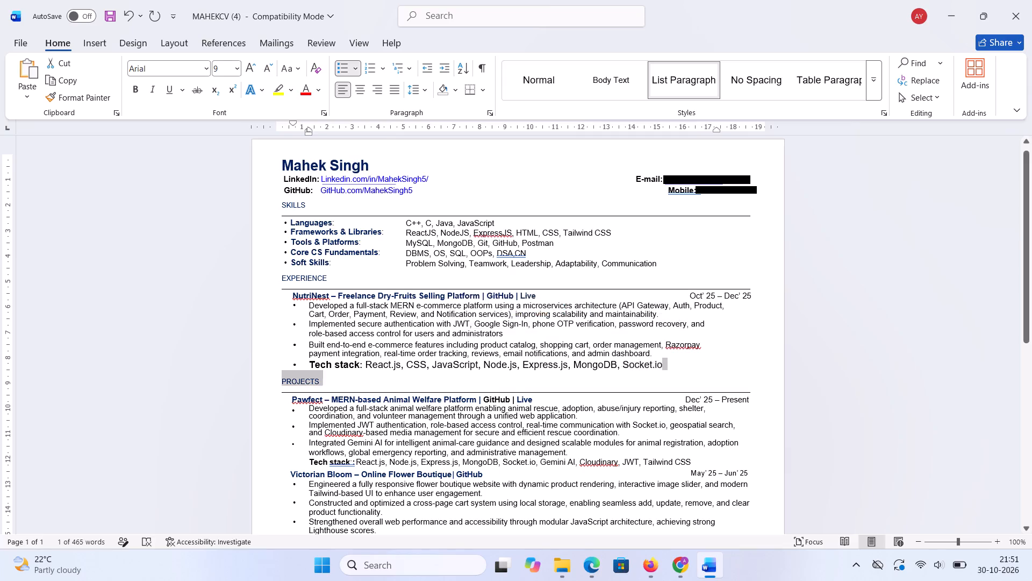
drag(446, 360, 316, 365)
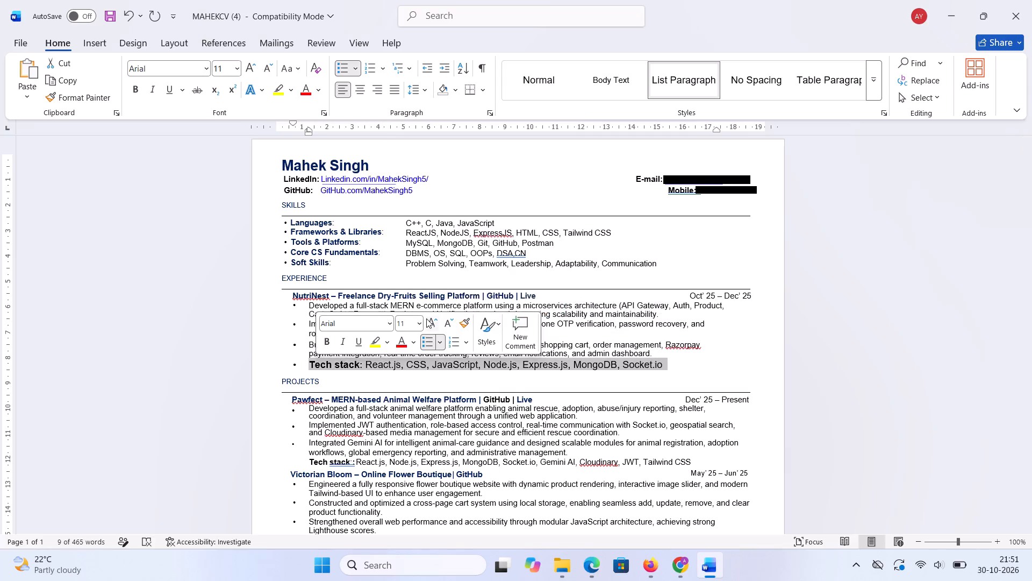
click(422, 320)
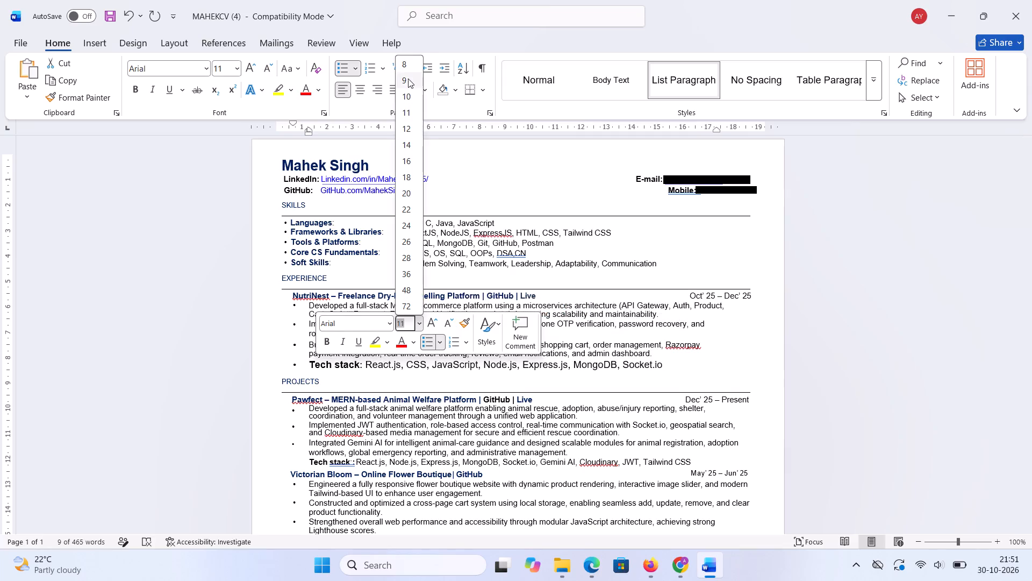
click(408, 79)
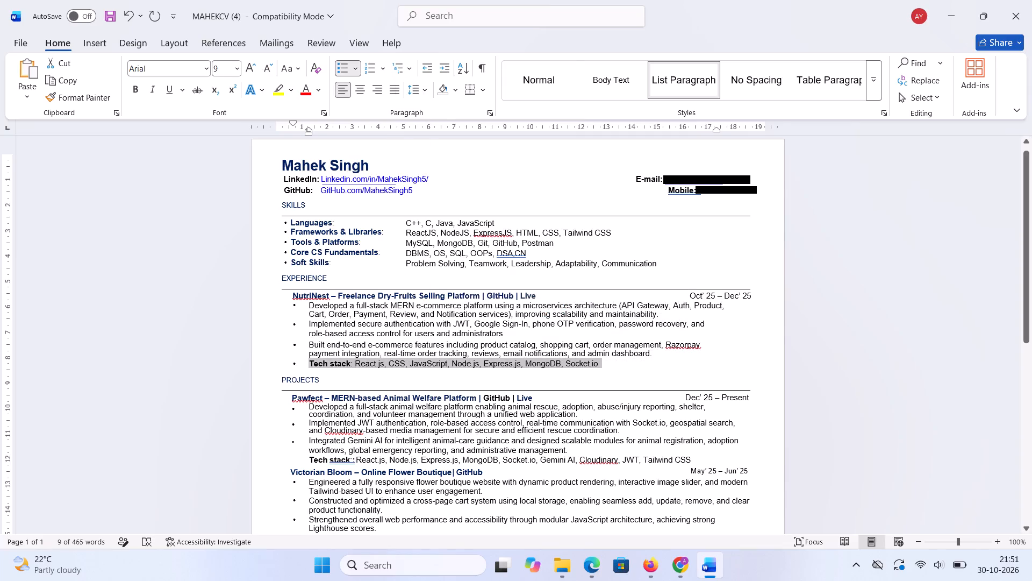
click(621, 370)
click(569, 378)
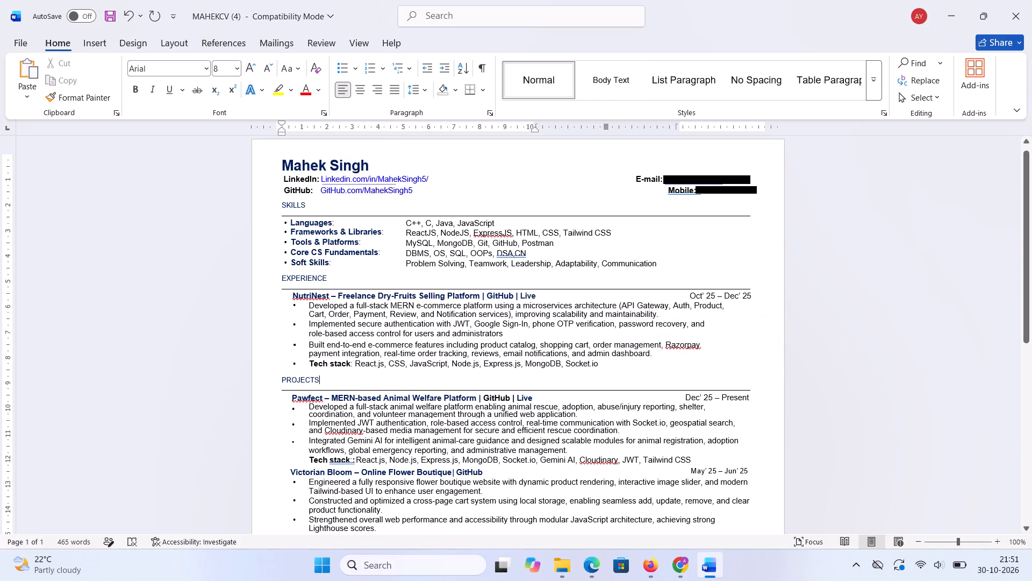
Extend the second NutriNest bullet's right indent to about 18 on the ruler and rejoin "and" with "role-based" using a single space.
click(705, 322)
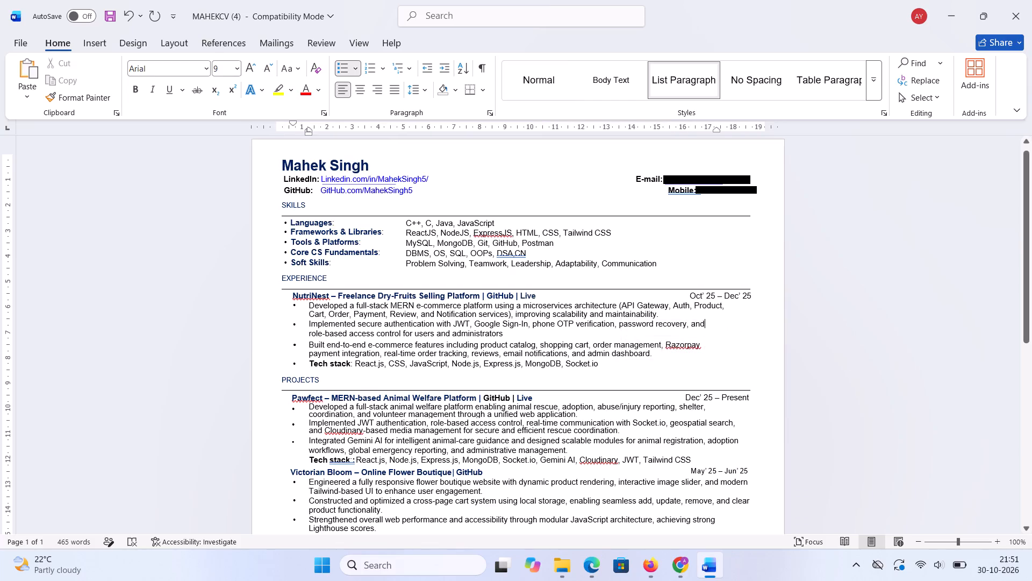
drag(715, 132, 722, 132)
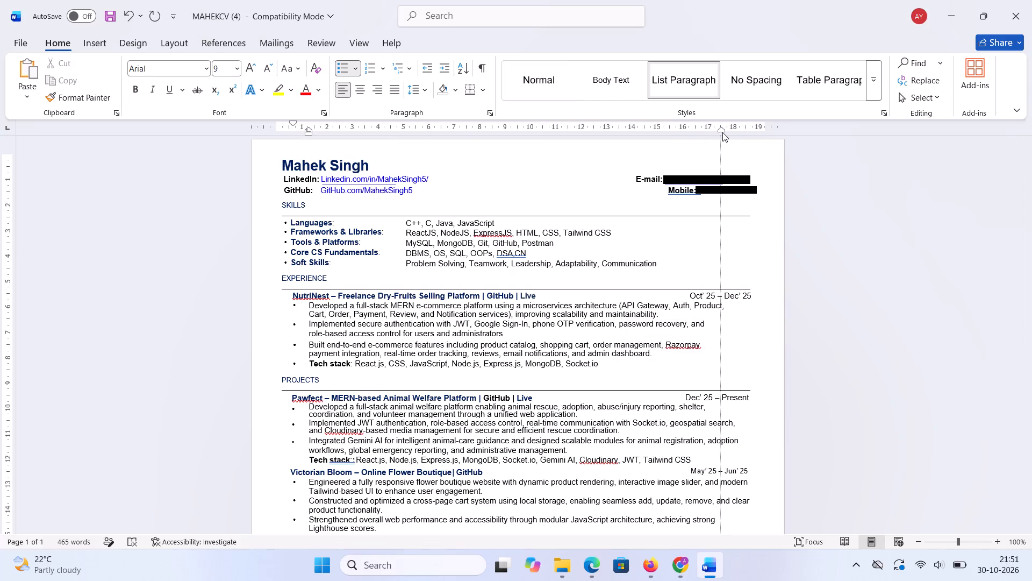
drag(722, 132, 723, 132)
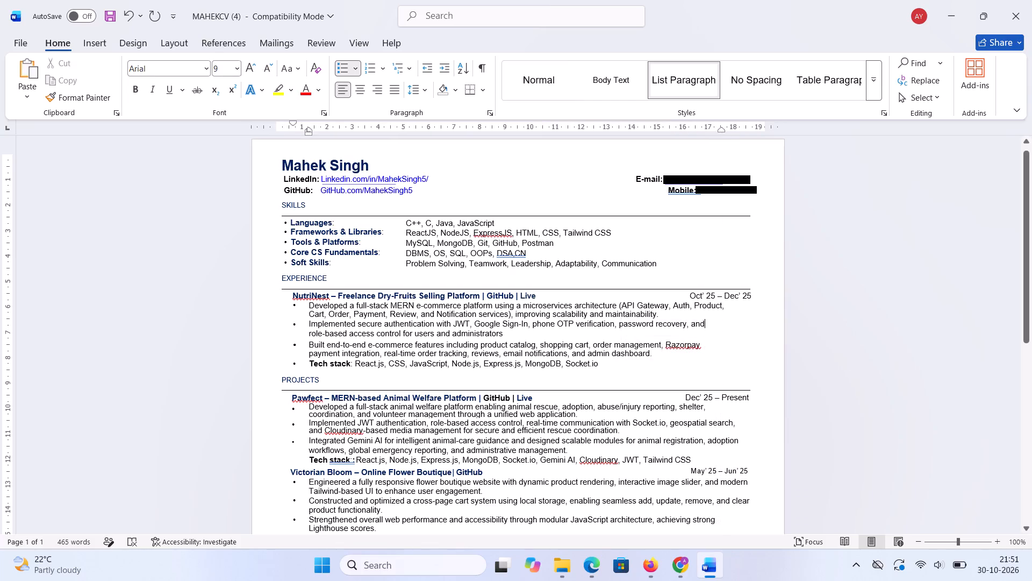
click(309, 333)
key(BackSpace)
key(space)
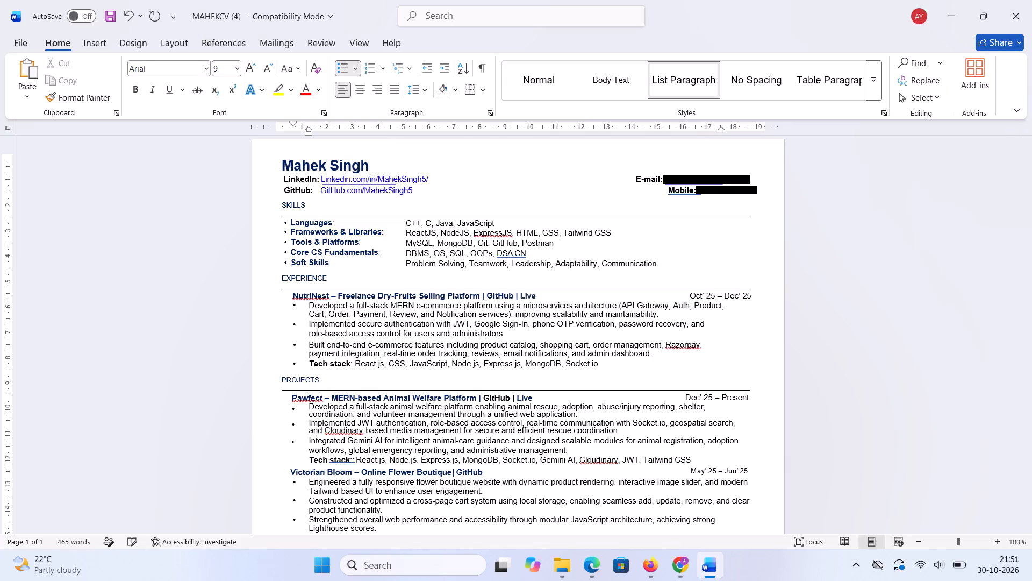
click(309, 333)
key(BackSpace)
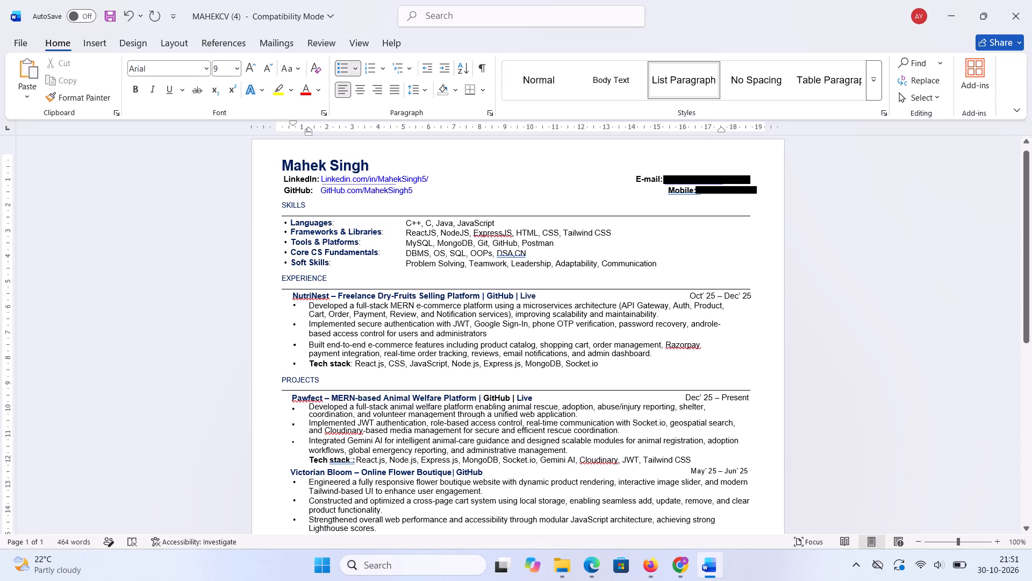
drag(723, 129, 733, 129)
key(space)
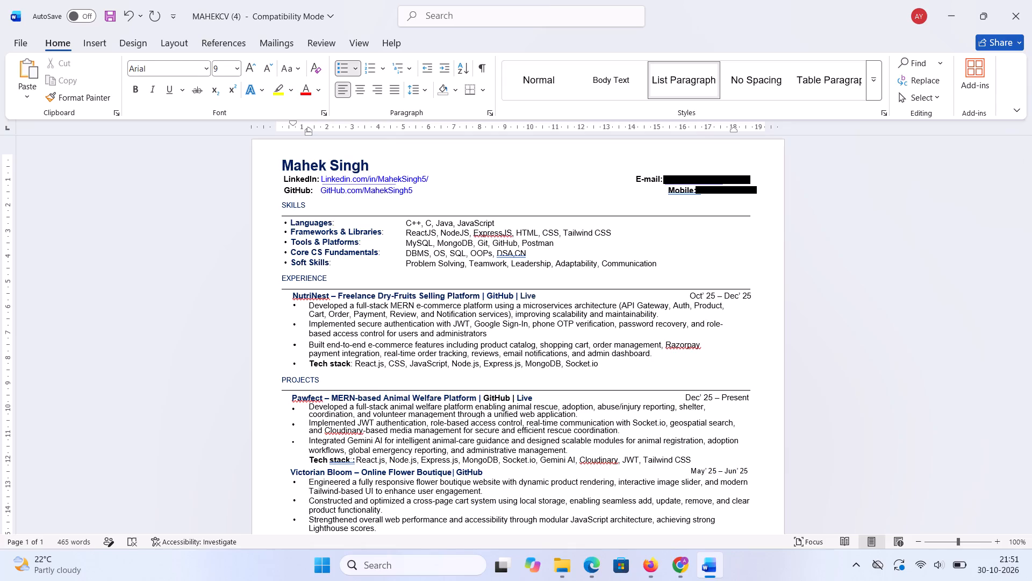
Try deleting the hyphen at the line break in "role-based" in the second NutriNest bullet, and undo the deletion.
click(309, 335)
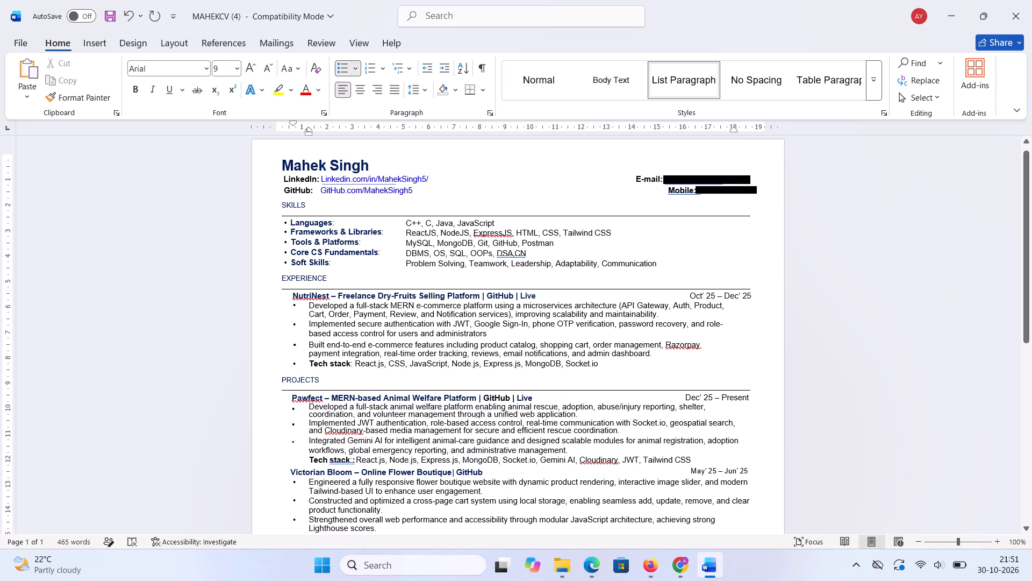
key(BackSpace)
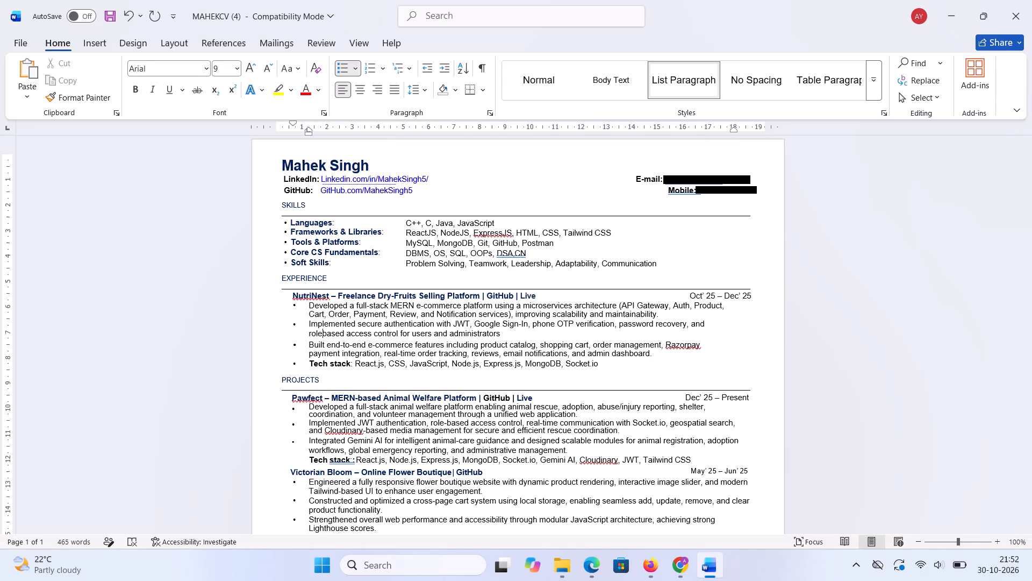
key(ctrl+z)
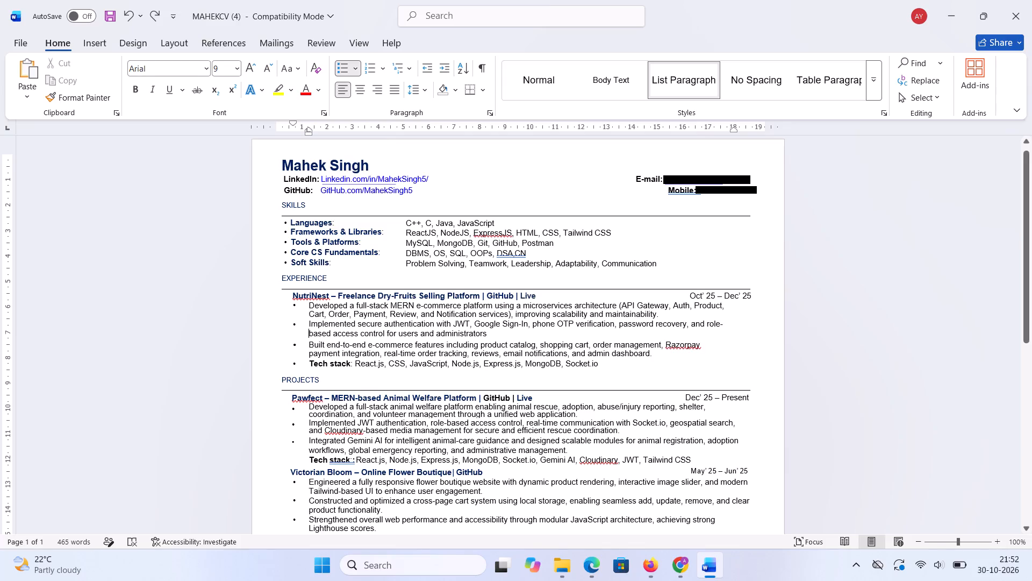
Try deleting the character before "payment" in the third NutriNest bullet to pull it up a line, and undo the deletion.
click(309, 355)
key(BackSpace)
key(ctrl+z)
Extend the third NutriNest bullet's right indent to about 18 on the ruler so "payment" fits on its first line.
drag(714, 129, 720, 129)
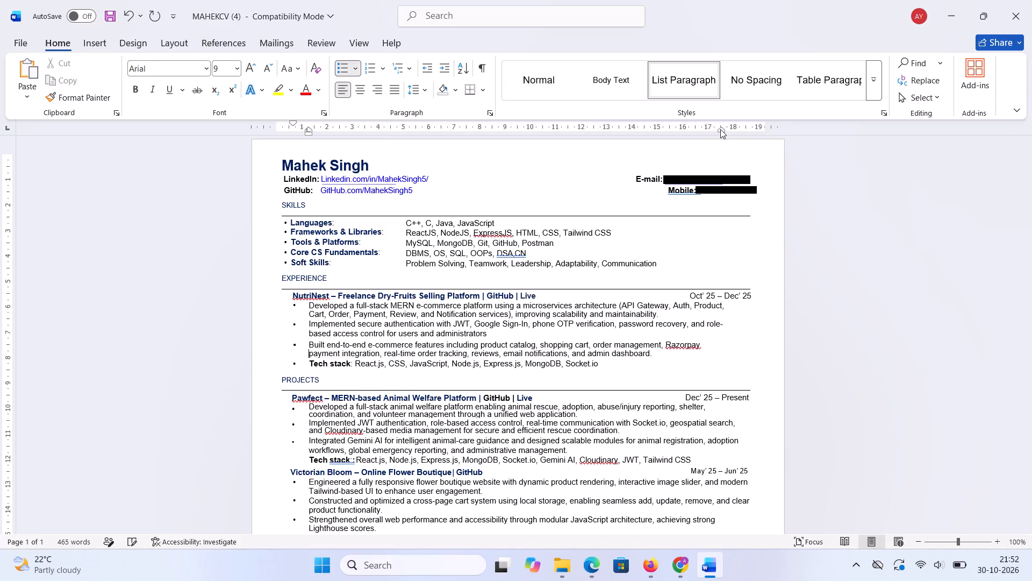
click(699, 344)
drag(724, 131, 733, 130)
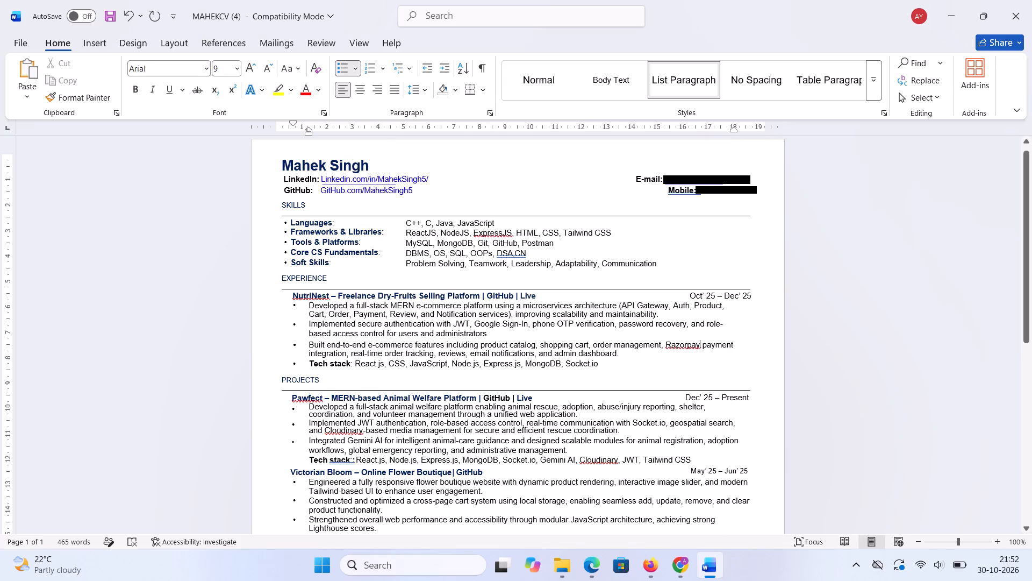
Replace the NutriNest tech stack list in the Word CV with the list copied from ChatGPT, running from "React.js" to "REST APIs".
scroll(633, 399, down, 1)
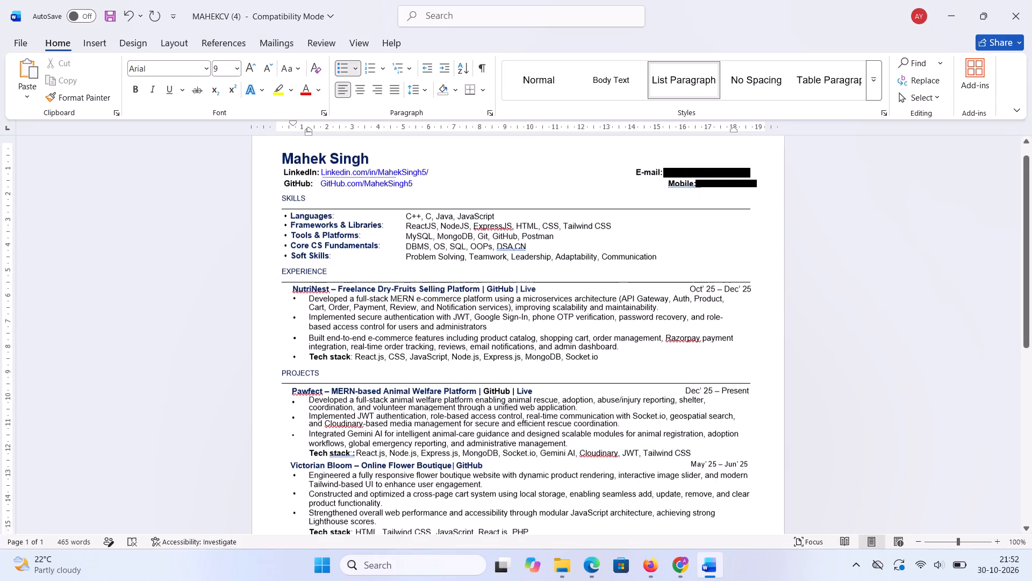
scroll(633, 399, down, 1)
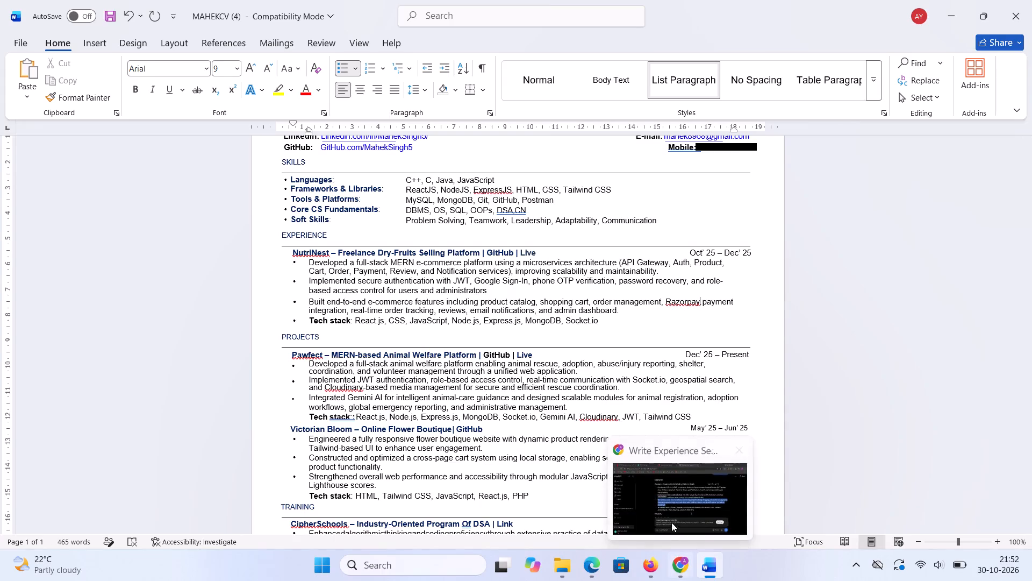
click(671, 508)
drag(630, 360, 506, 348)
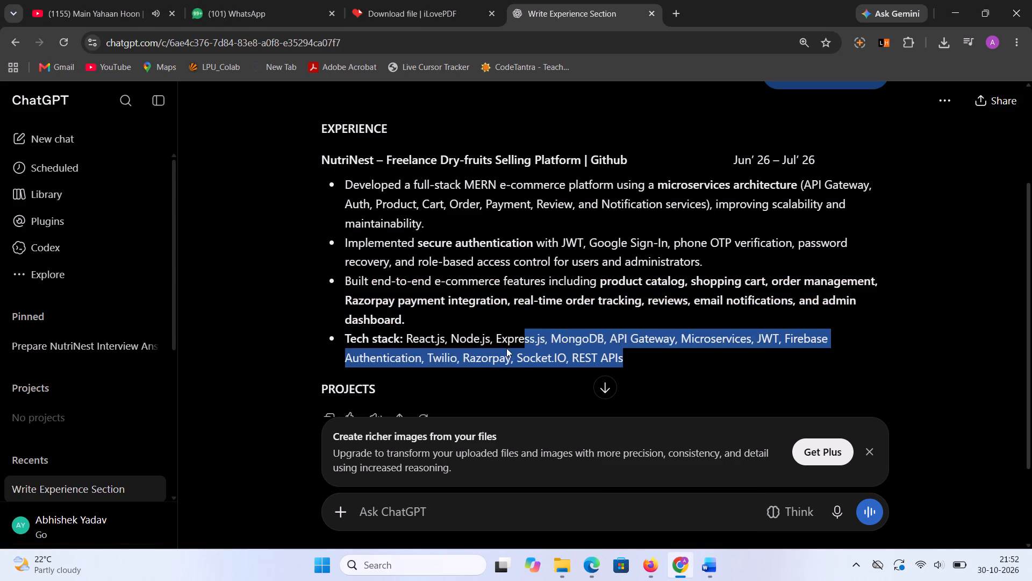
drag(506, 348, 406, 338)
key(ctrl+c)
key(ctrl+c)
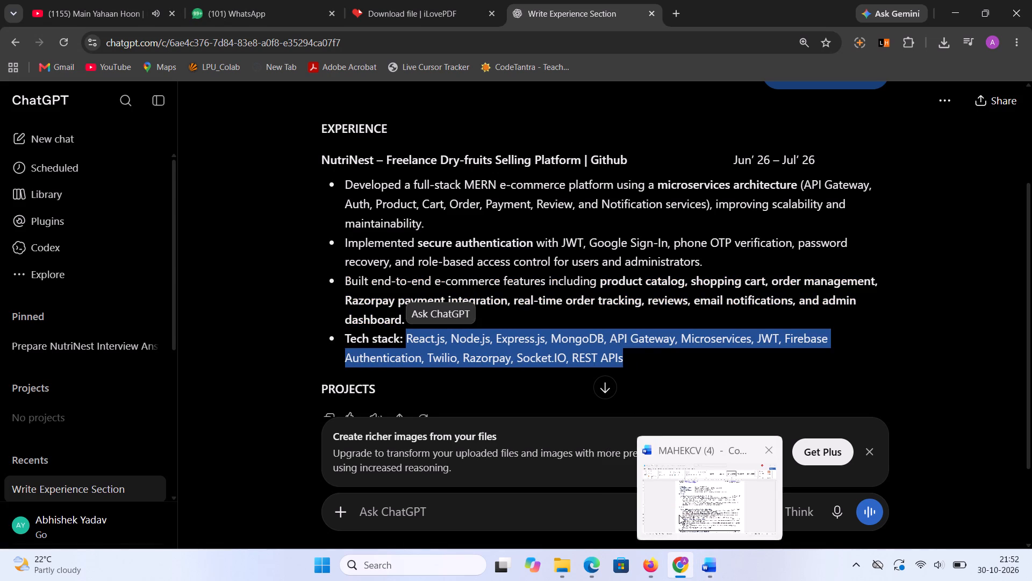
click(679, 515)
drag(600, 322, 357, 320)
key(ctrl+v)
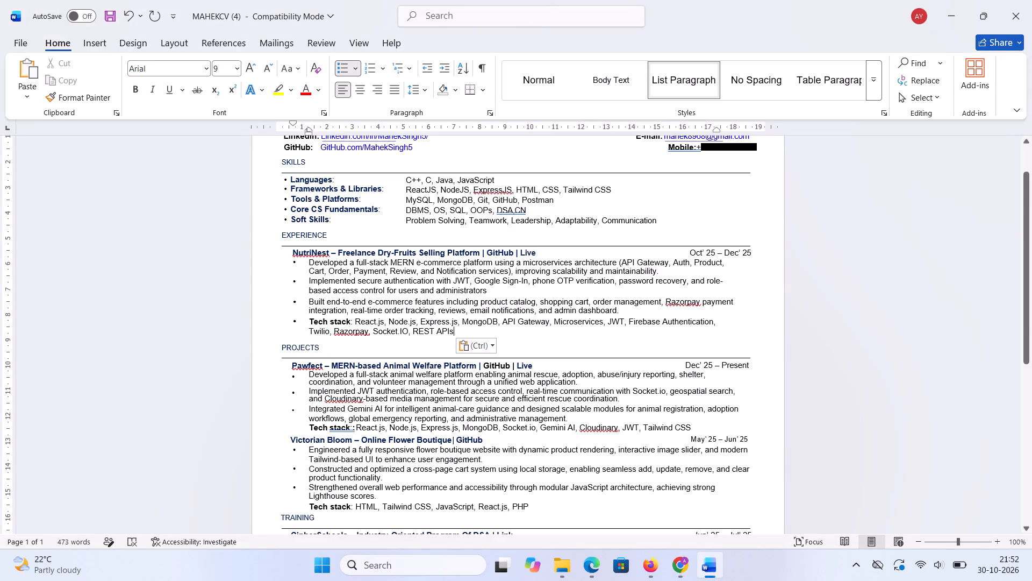
click(532, 340)
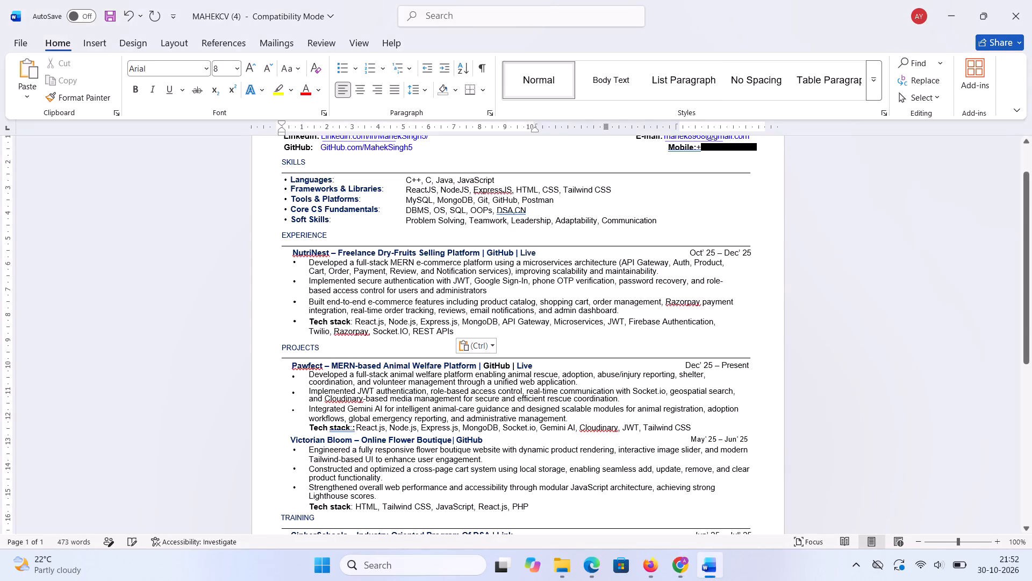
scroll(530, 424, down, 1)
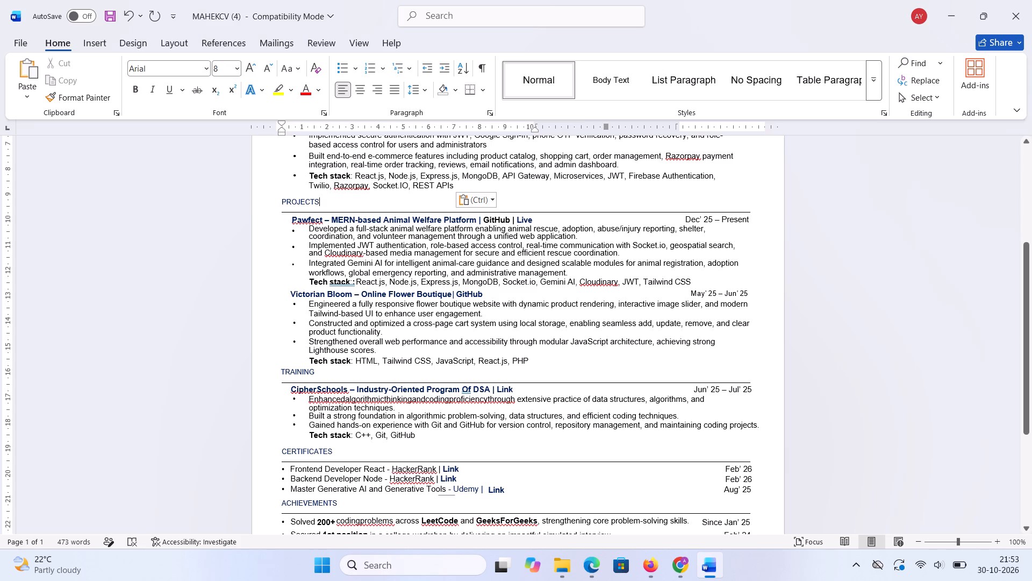
Insert the missing spaces in the Training section so it reads "Cipher Schools" and "Enhanced algorithmic thinking and coding proficiency through".
click(345, 398)
key(space)
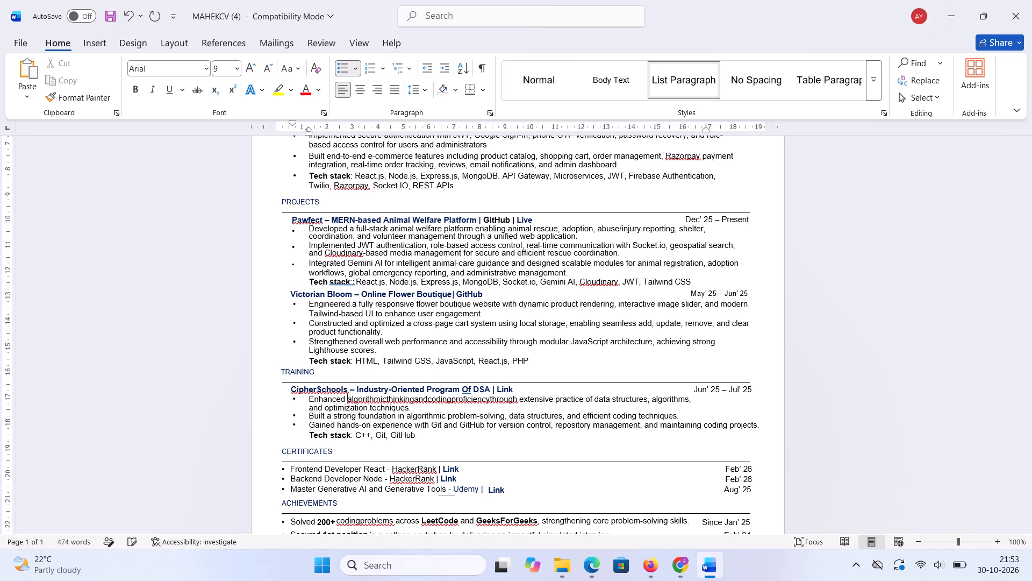
click(319, 388)
key(space)
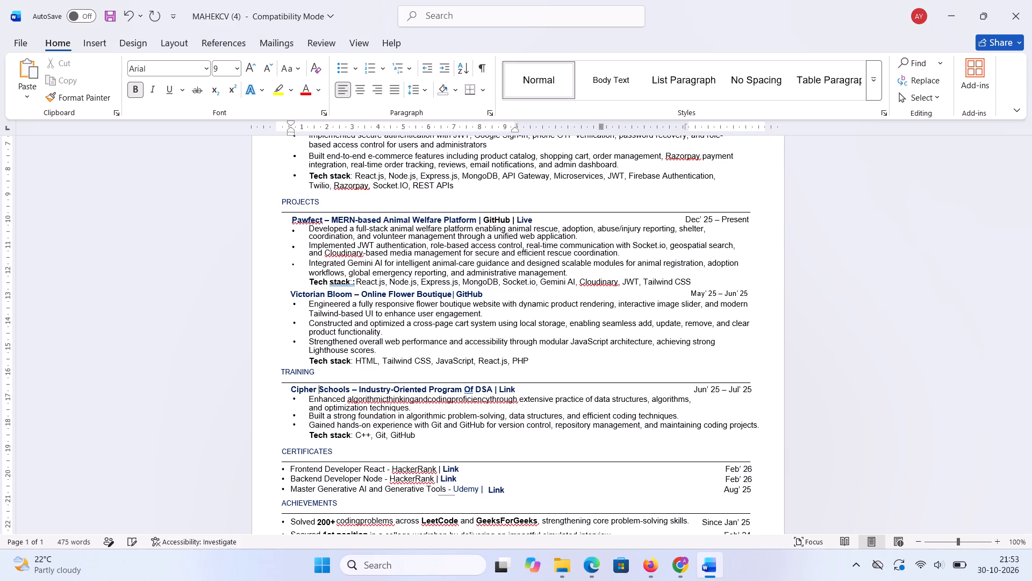
click(385, 400)
key(space)
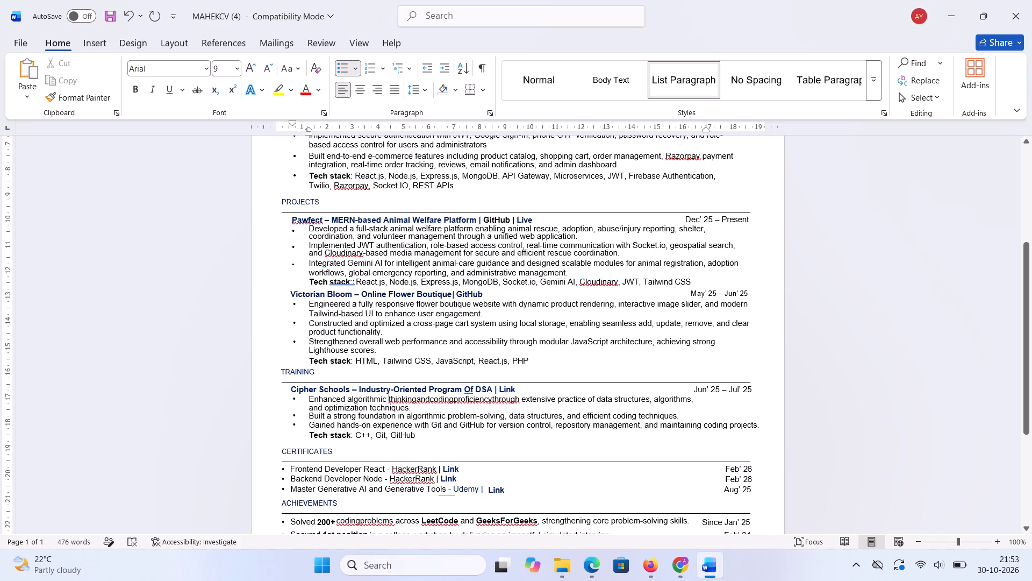
click(417, 401)
key(space)
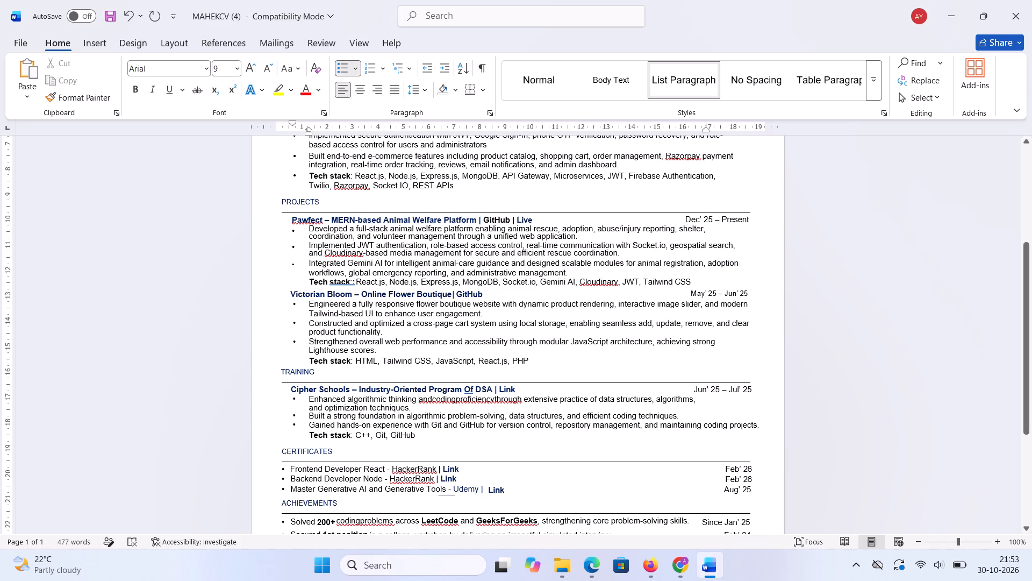
click(432, 401)
key(space)
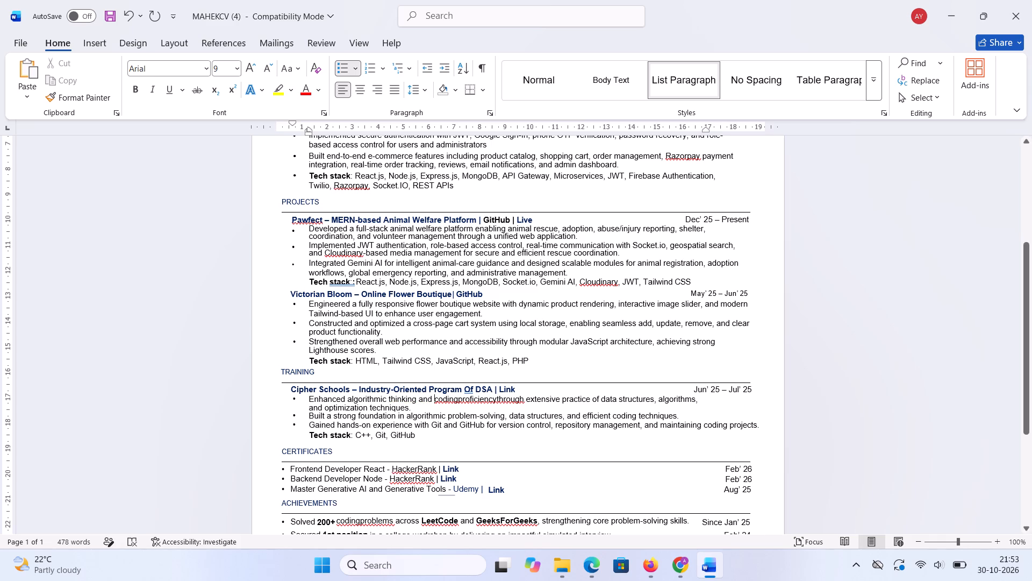
click(457, 399)
key(space)
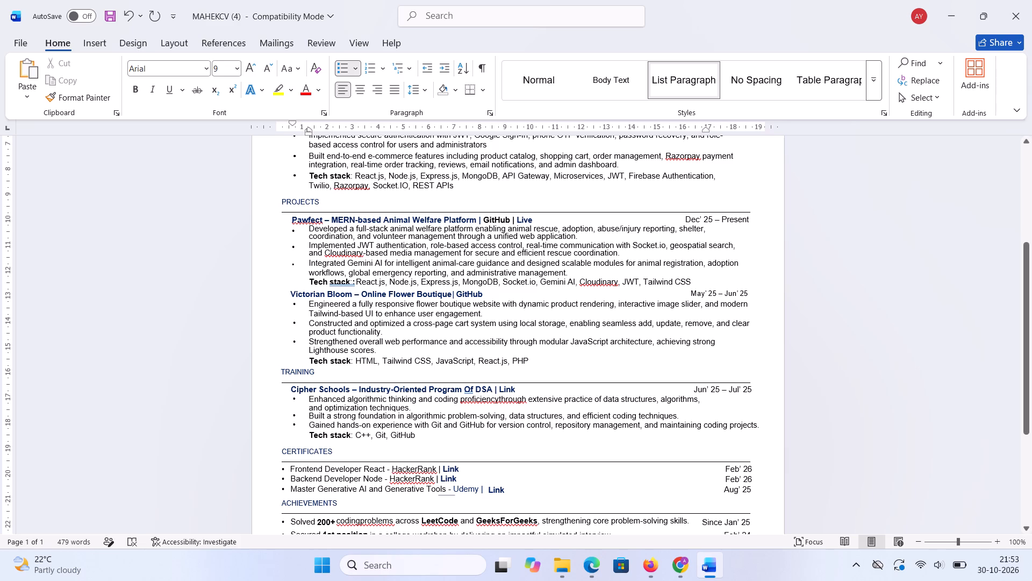
click(499, 399)
key(space)
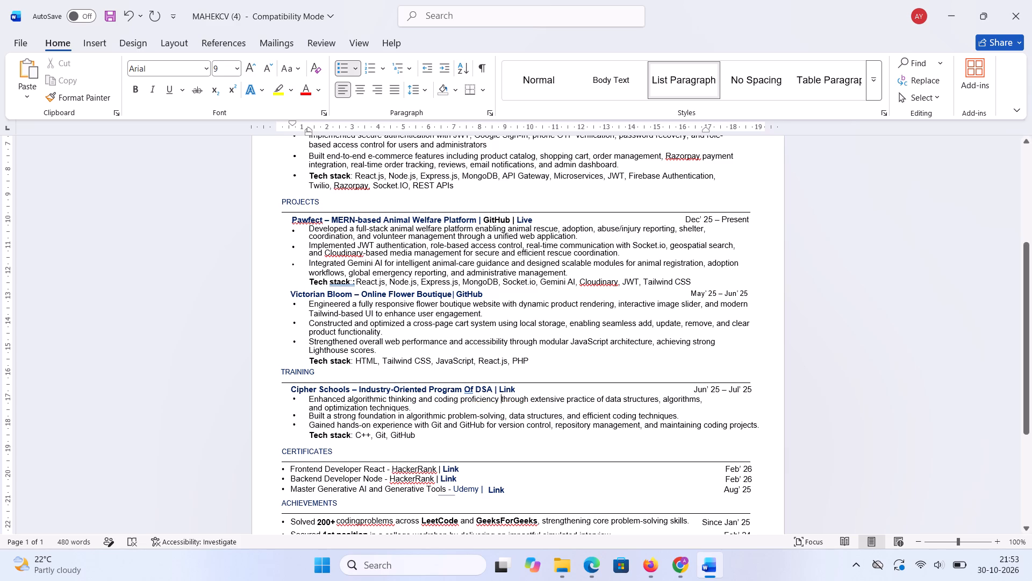
Change the number of solved coding problems in the first Achievements bullet to 250+.
scroll(621, 424, down, 1)
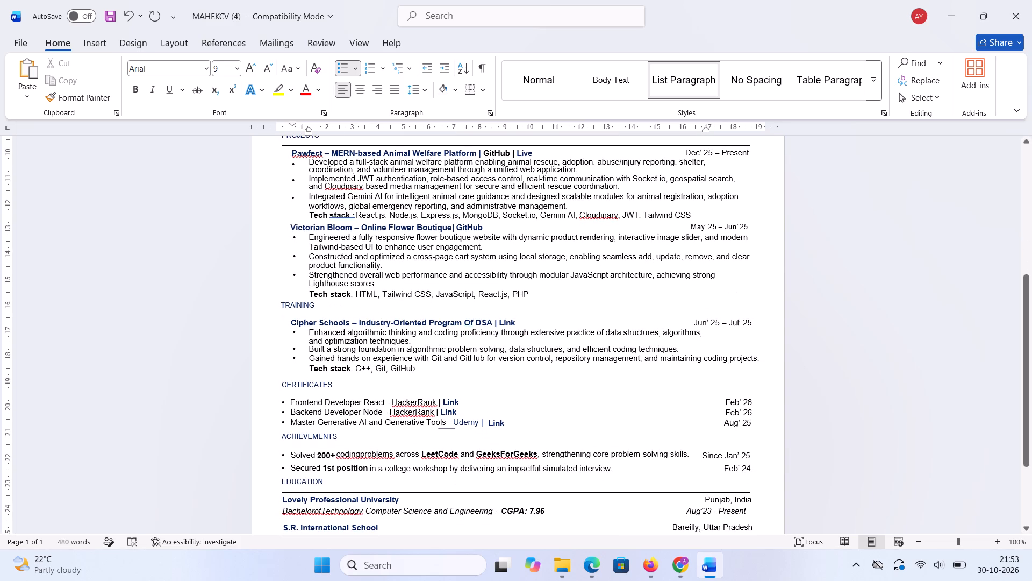
scroll(621, 424, down, 2)
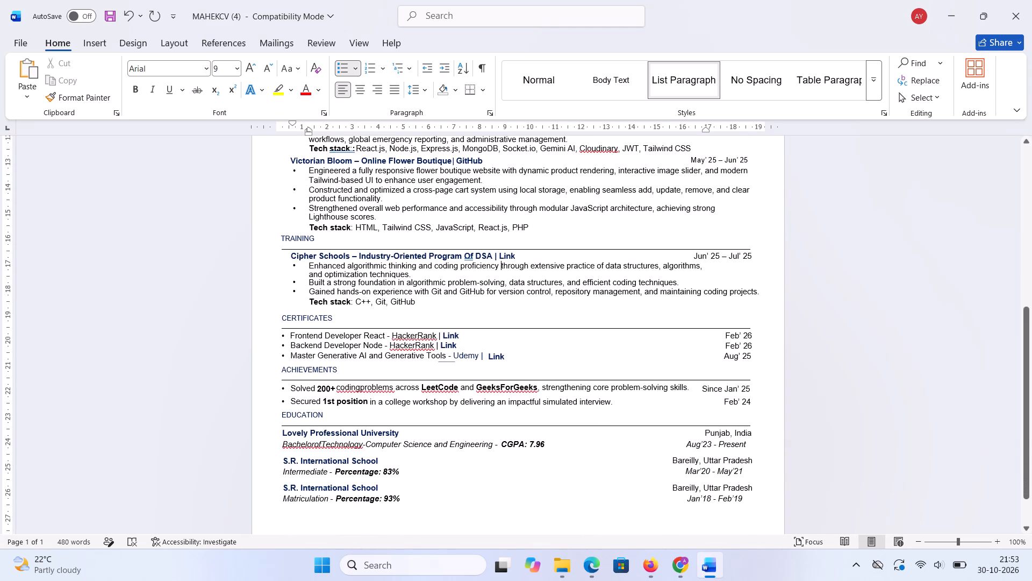
click(332, 387)
key(BackSpace)
key(BackSpace)
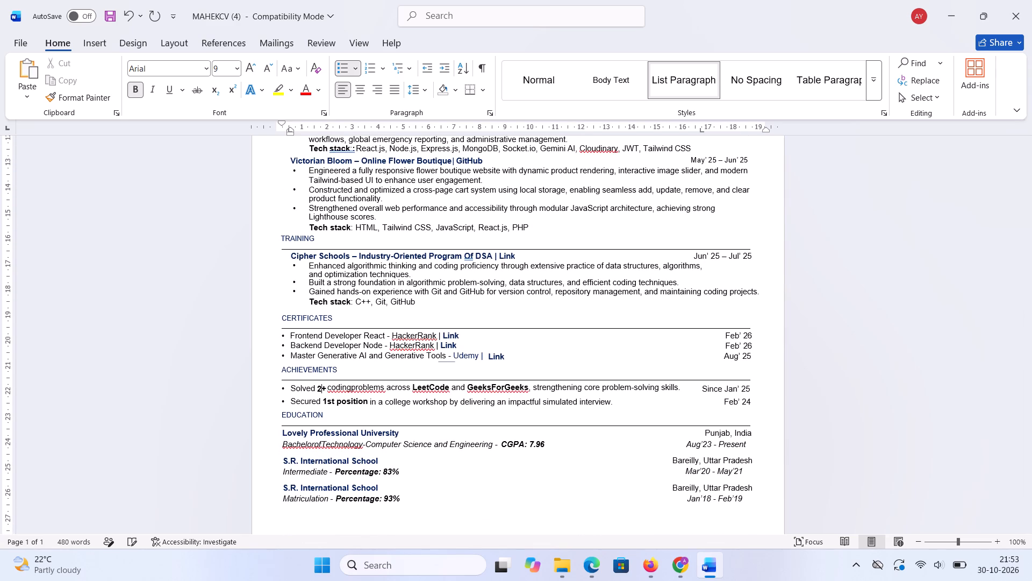
text(50)
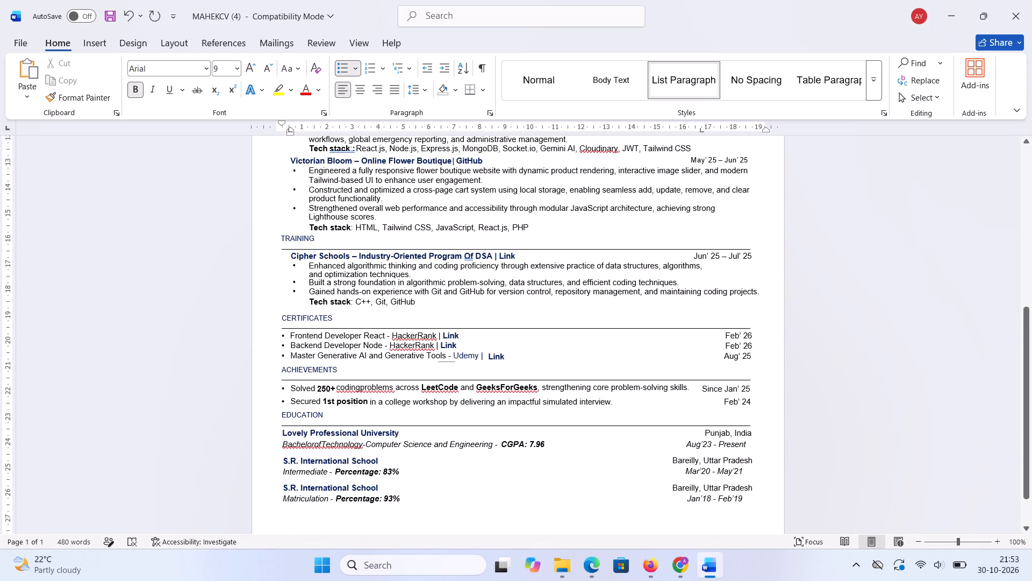
Insert the missing spaces in the Lovely Professional University degree line so it reads "Bachelor of Technology".
click(316, 445)
key(space)
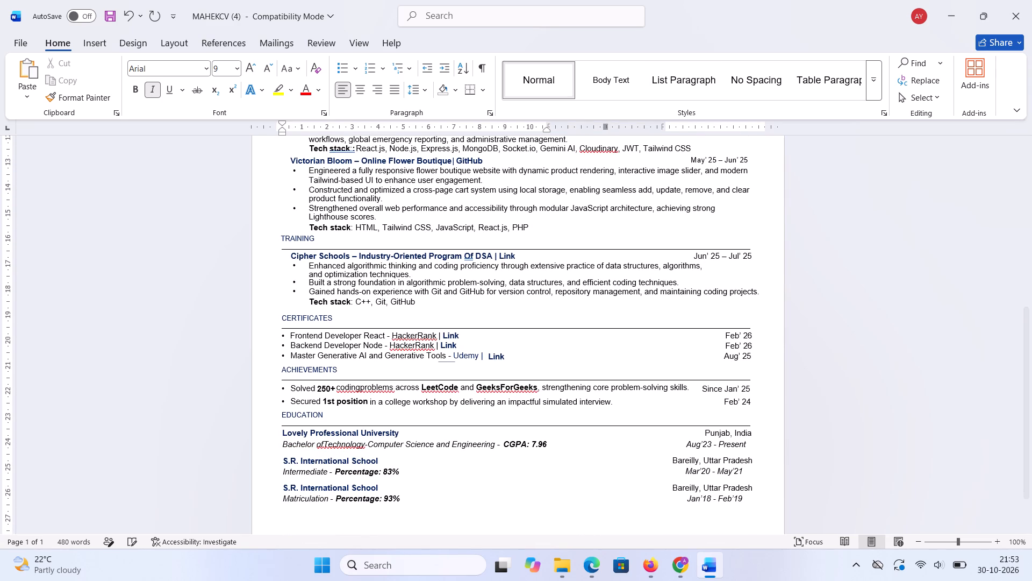
key(Right)
key(Right)
key(space)
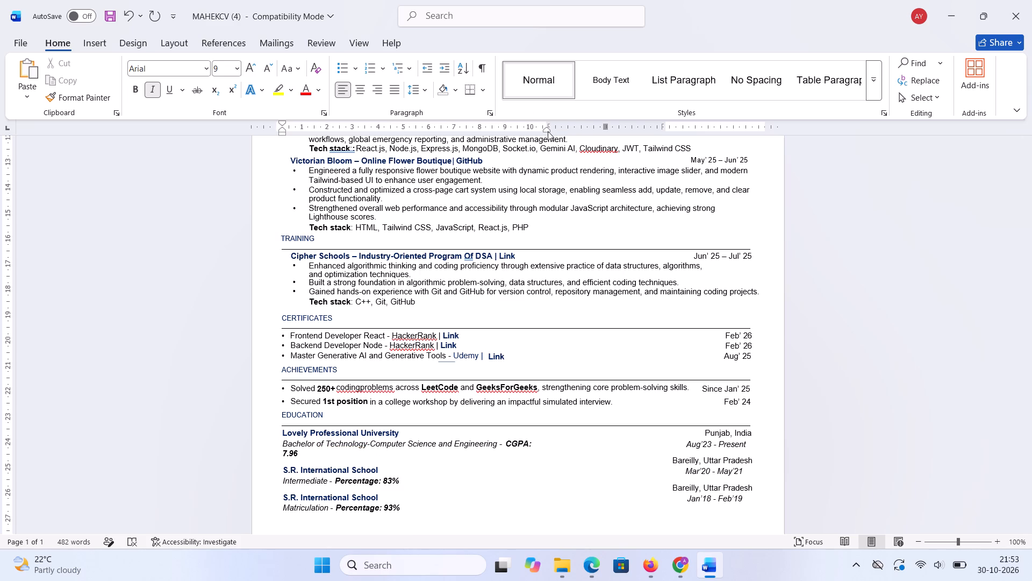
Extend the Bachelor of Technology line's right indent to about 11.5 on the ruler so the CGPA fits on one line.
drag(548, 131, 555, 131)
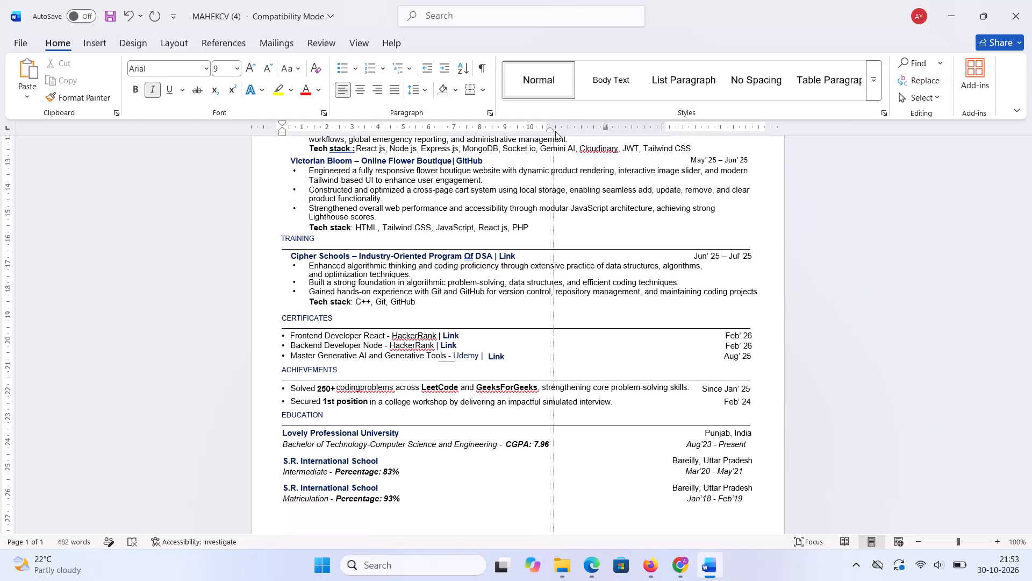
drag(555, 131, 563, 132)
drag(563, 132, 567, 133)
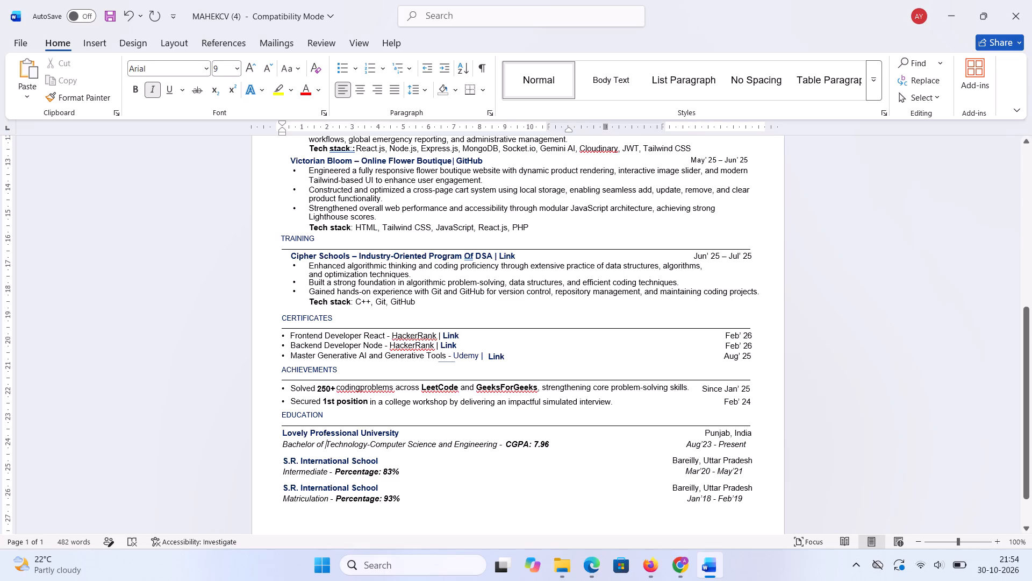
Remove C from the Languages list in the Skills section, leaving "C++, Java, JavaScript".
scroll(475, 254, up, 8)
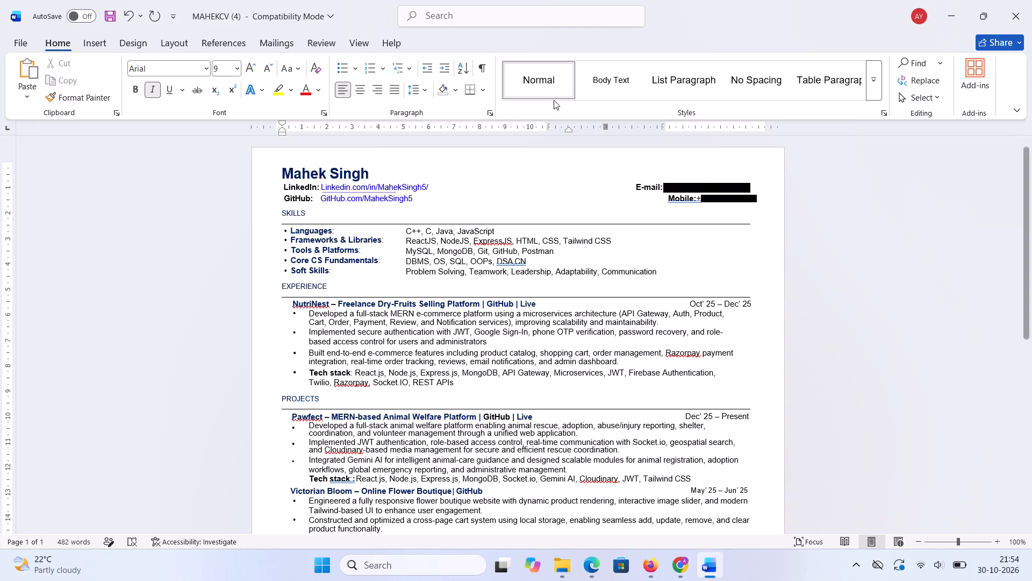
click(433, 230)
key(BackSpace)
key(BackSpace)
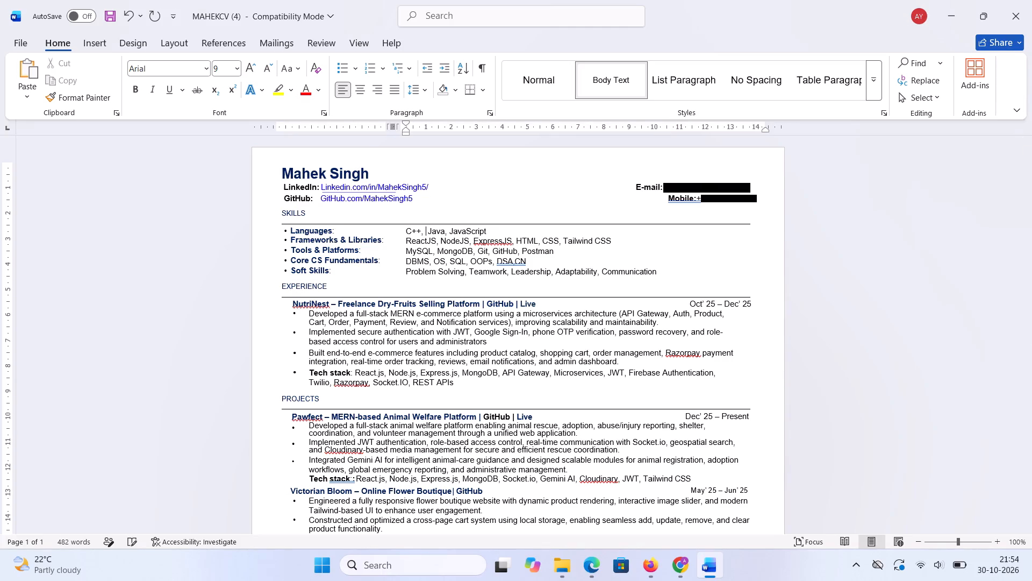
key(BackSpace)
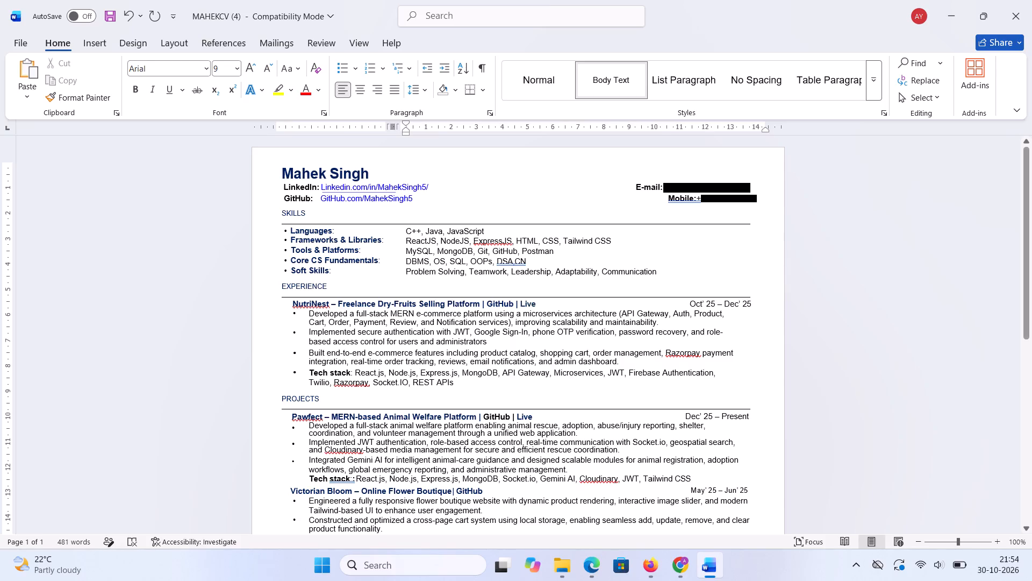
Insert the missing space between "DSA," and "CN" in the Core CS Fundamentals list.
click(513, 259)
key(Right)
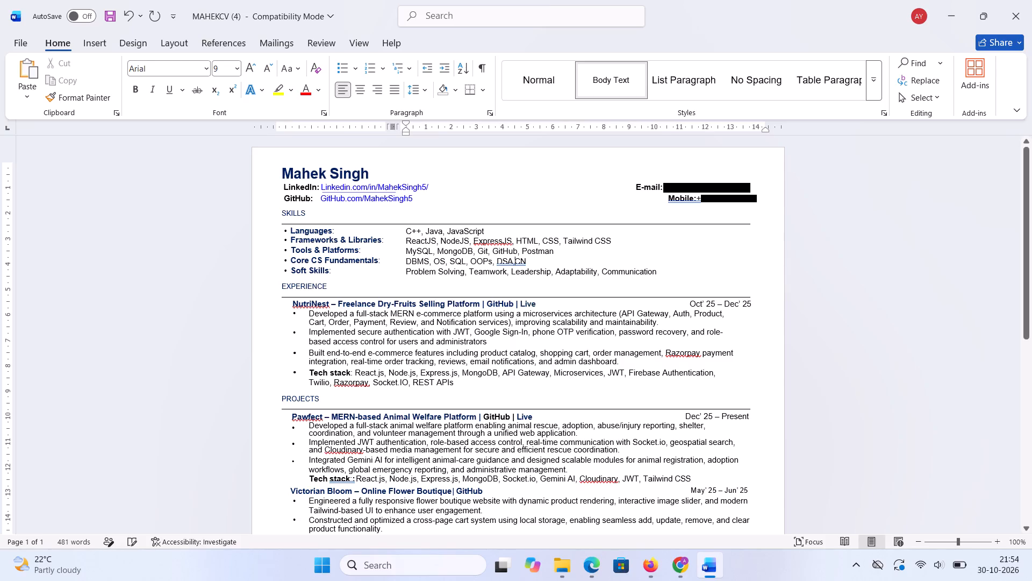
key(space)
key(Left)
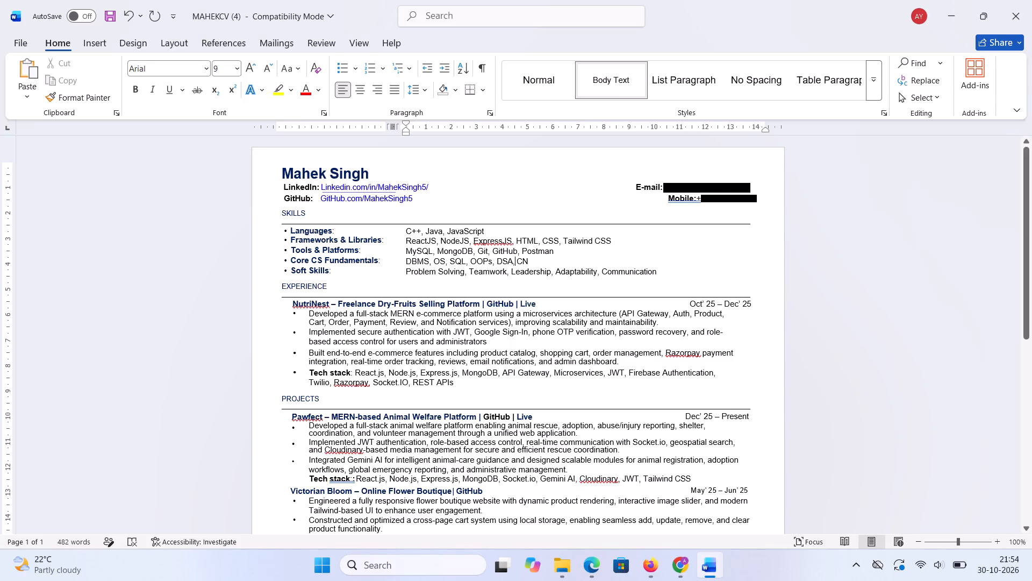
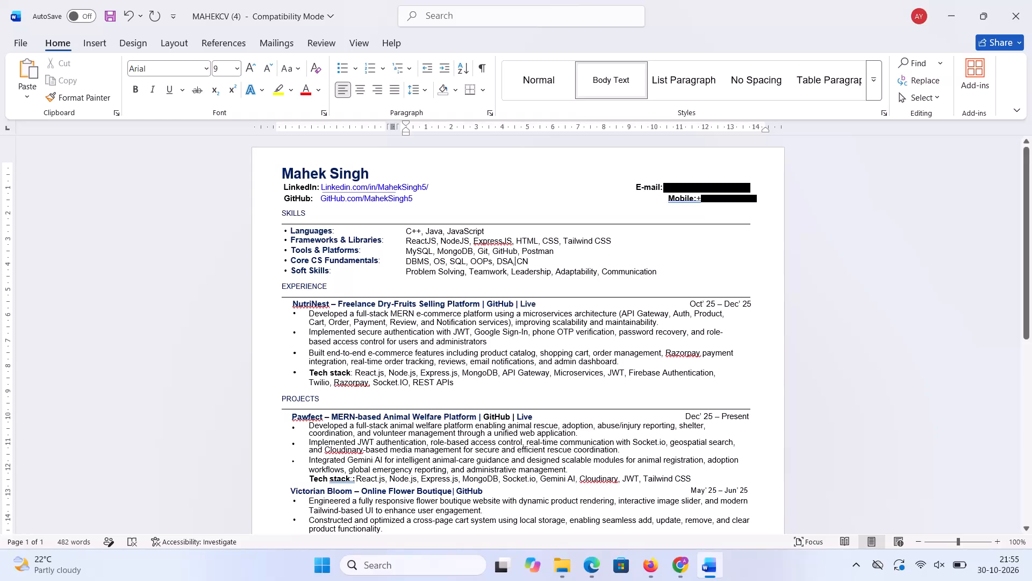
Move DSA to the end of the Core CS Fundamentals list so it reads "DBMS, OS, SQL, OOPs, CN, DSA".
key(BackSpace)
key(BackSpace)
key(BackSpace)
key(BackSpace)
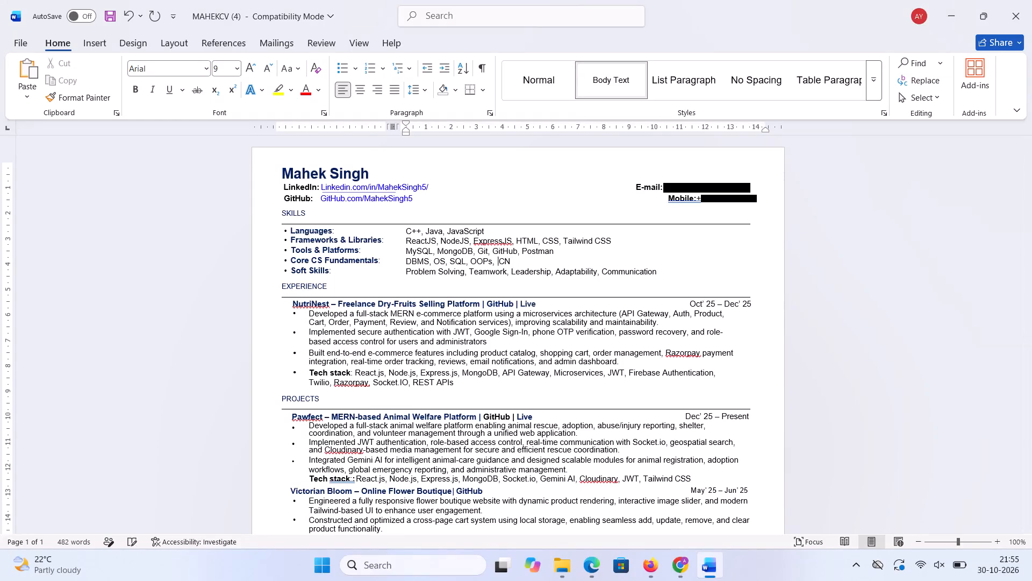
key(BackSpace)
key(Right)
key(Right)
key(Right)
key(comma)
key(space)
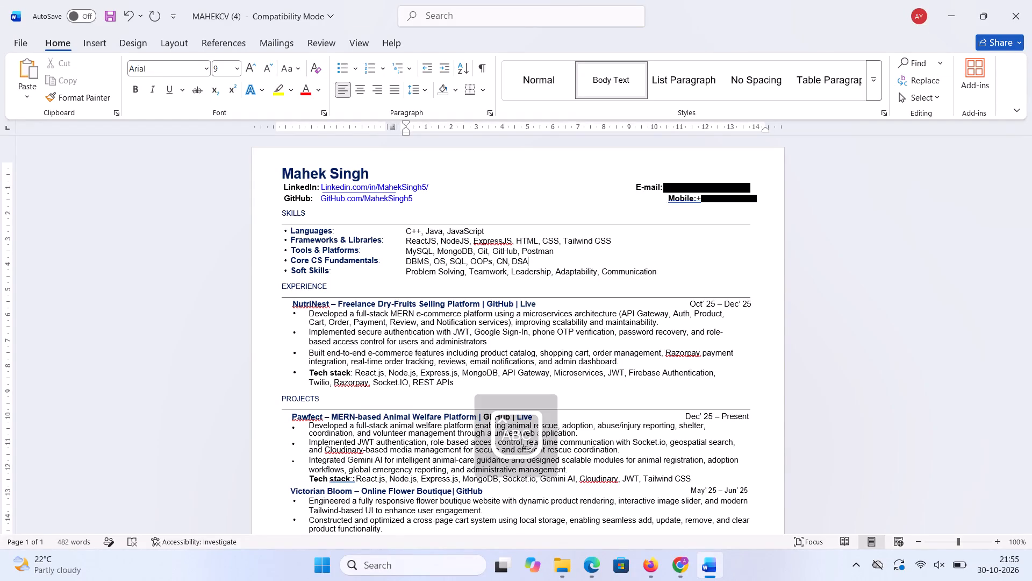
Insert the missing space between "coding" and "problems" in the first Achievements bullet.
click(513, 244)
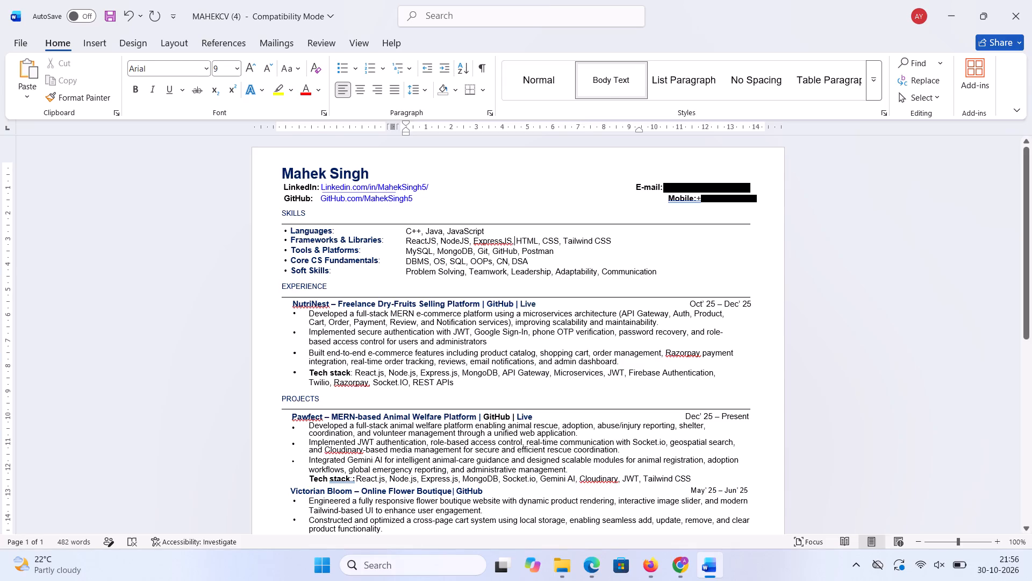
scroll(549, 455, down, 1)
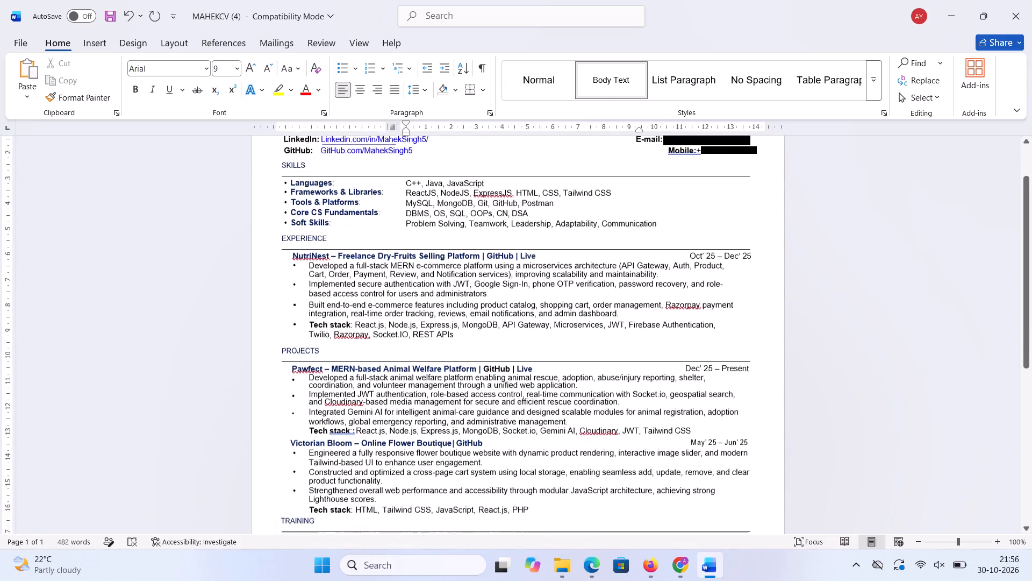
scroll(549, 455, down, 2)
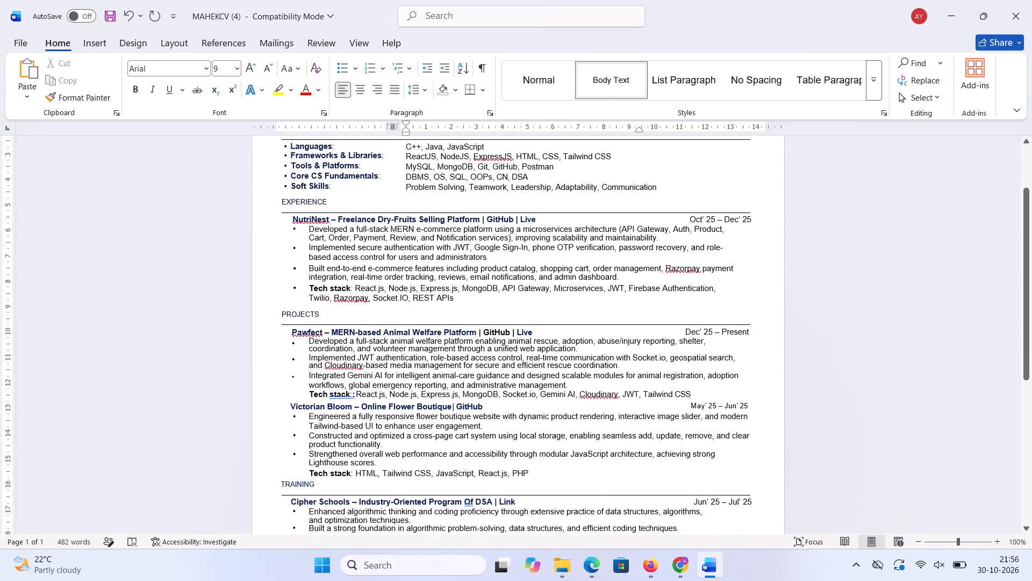
scroll(549, 455, down, 3)
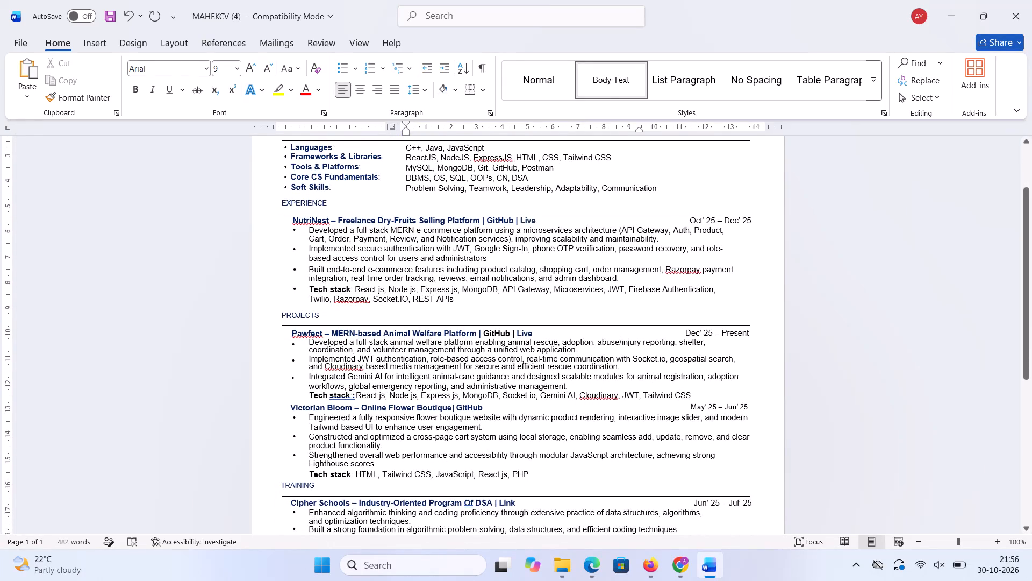
scroll(549, 455, down, 1)
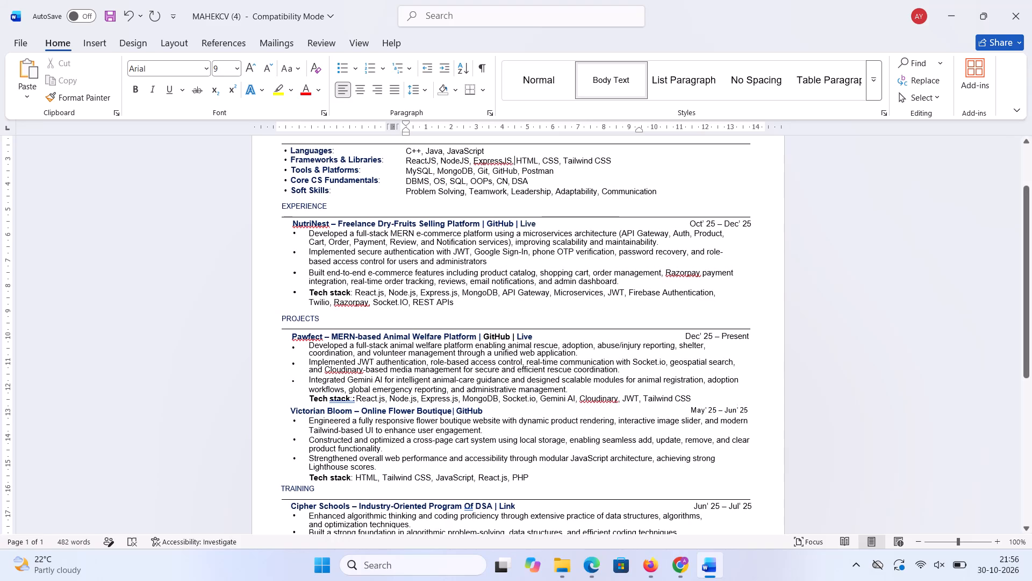
scroll(549, 455, down, 2)
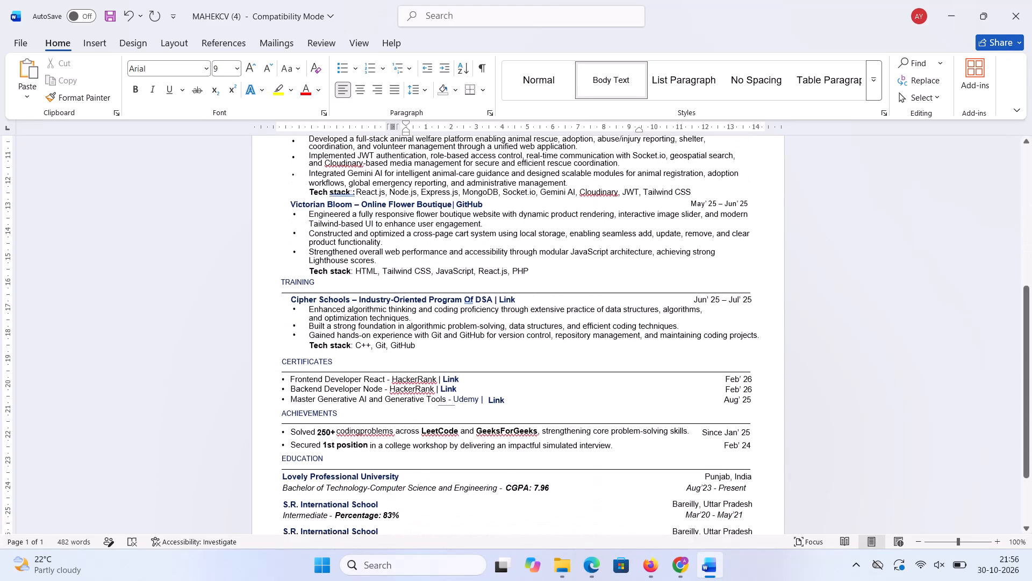
scroll(549, 455, up, 1)
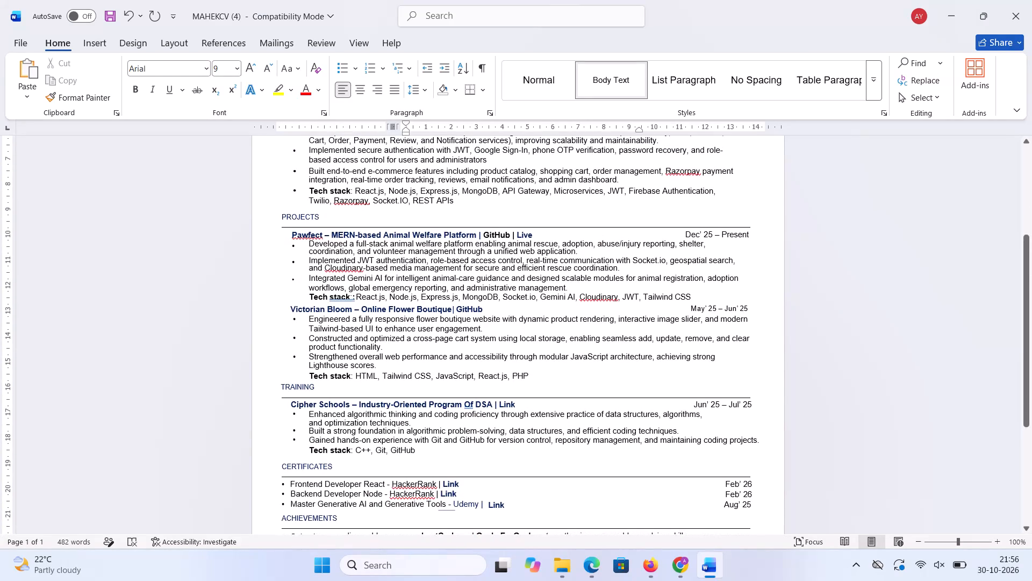
scroll(549, 455, down, 1)
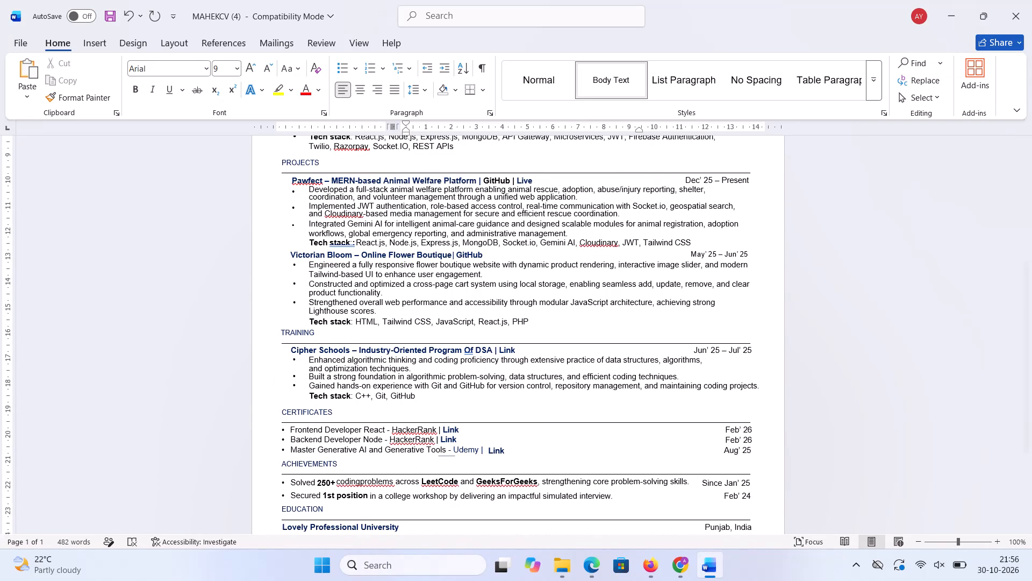
scroll(549, 455, down, 1)
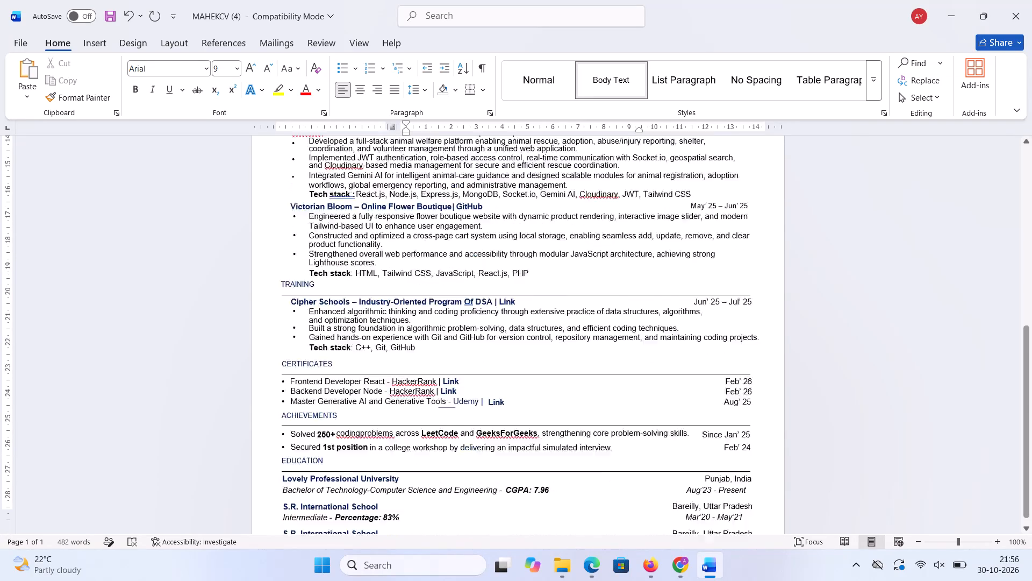
scroll(549, 455, down, 1)
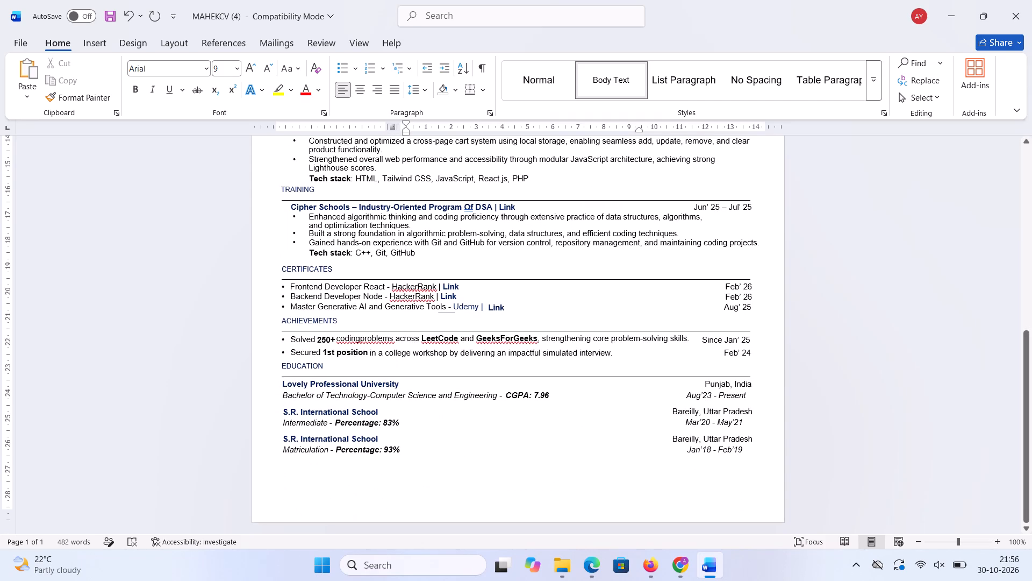
click(359, 339)
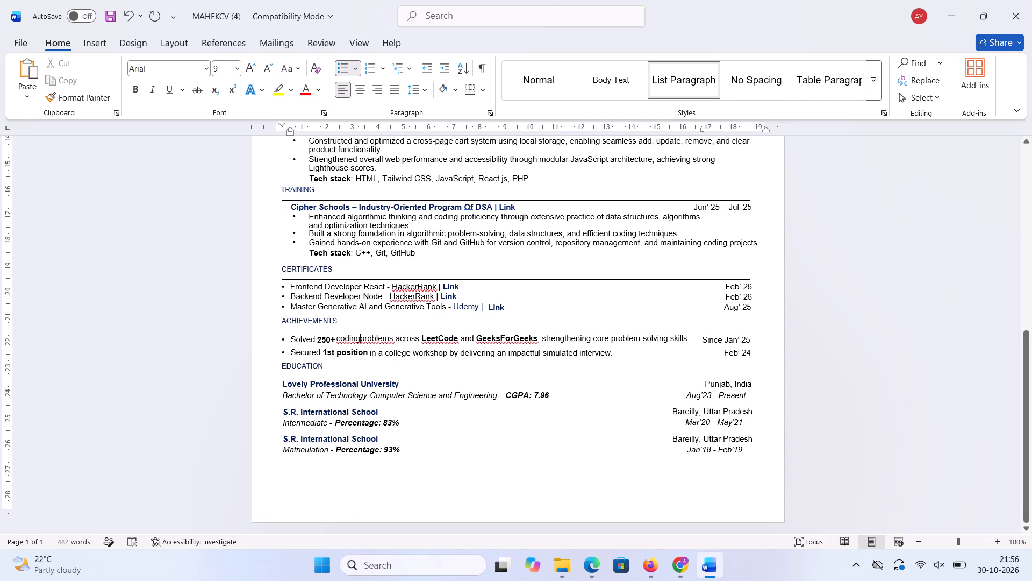
key(space)
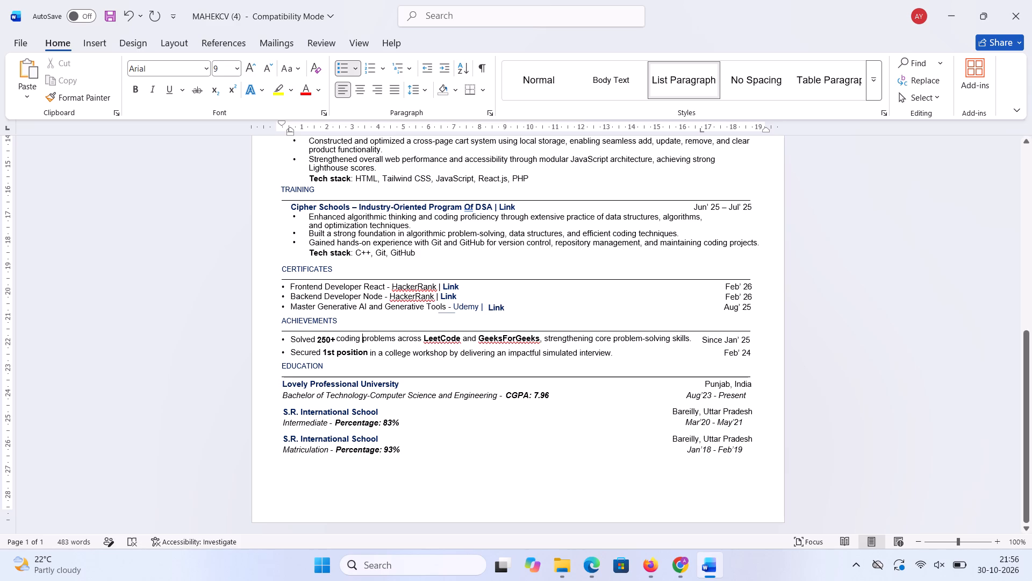
Save the CV document.
click(25, 39)
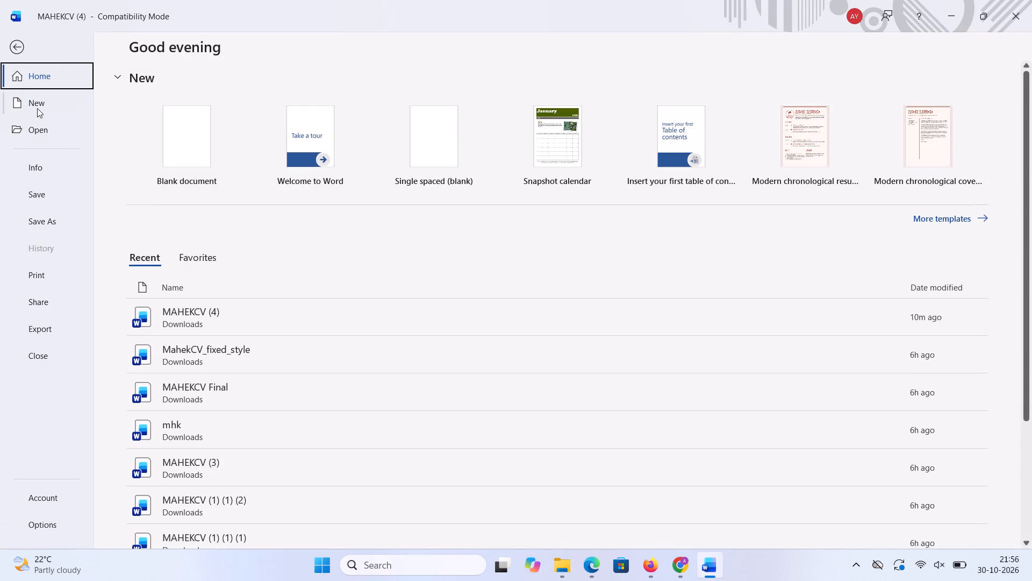
click(44, 202)
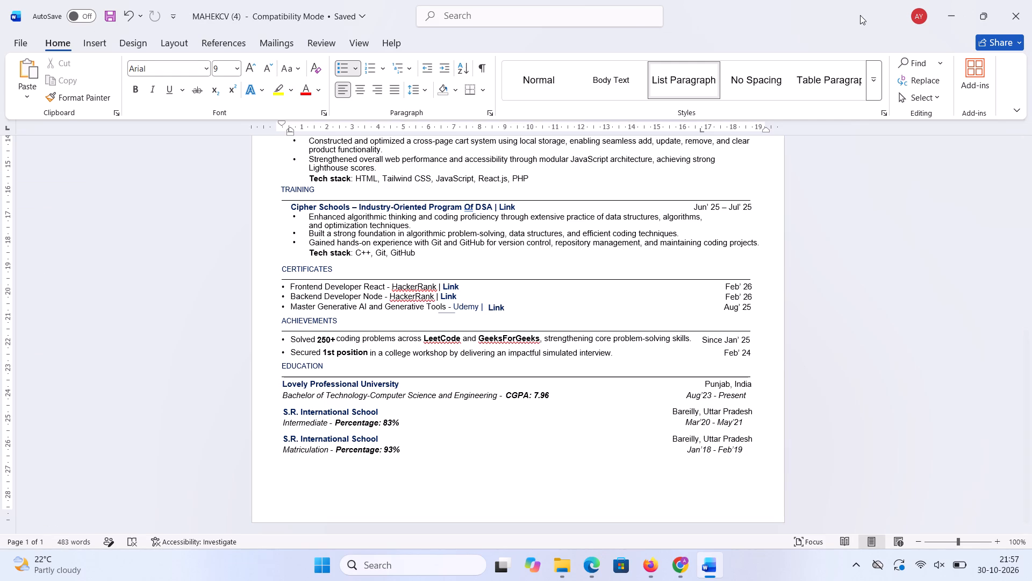
Switch to Chrome, search for "word to pdf" in a new tab and open the iLovePDF converter.
click(960, 20)
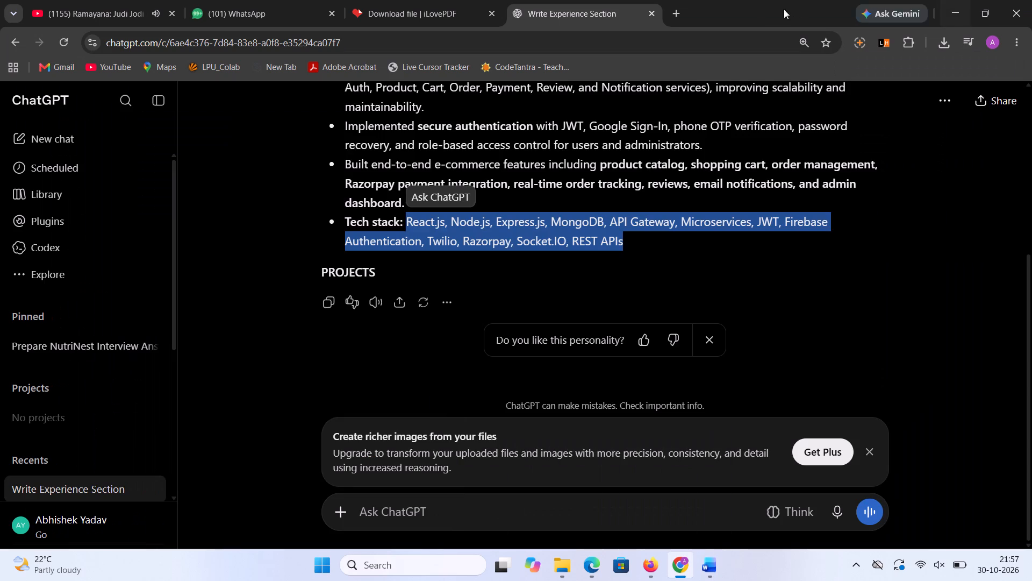
click(674, 5)
text(WORD)
key(Return)
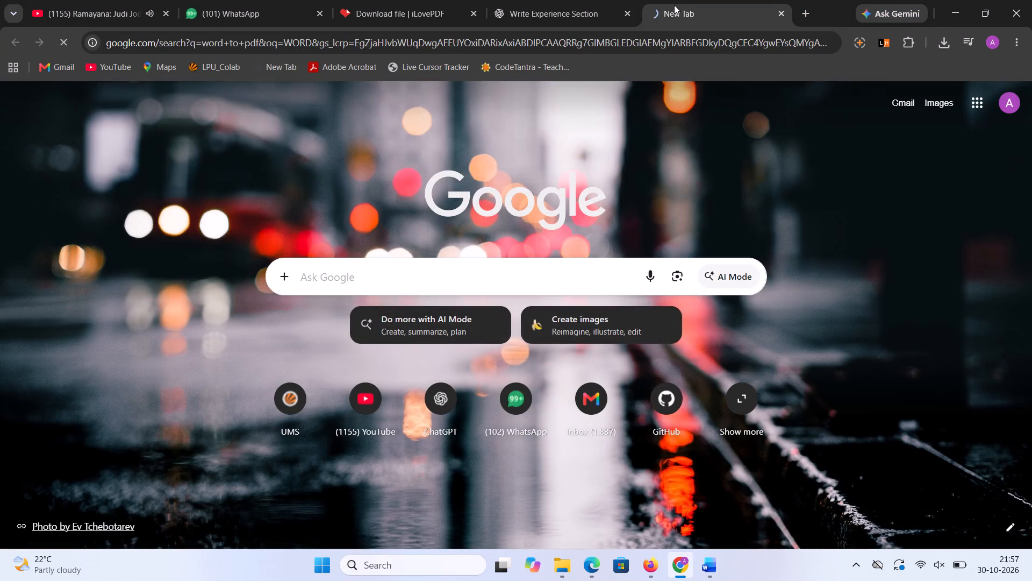
click(340, 217)
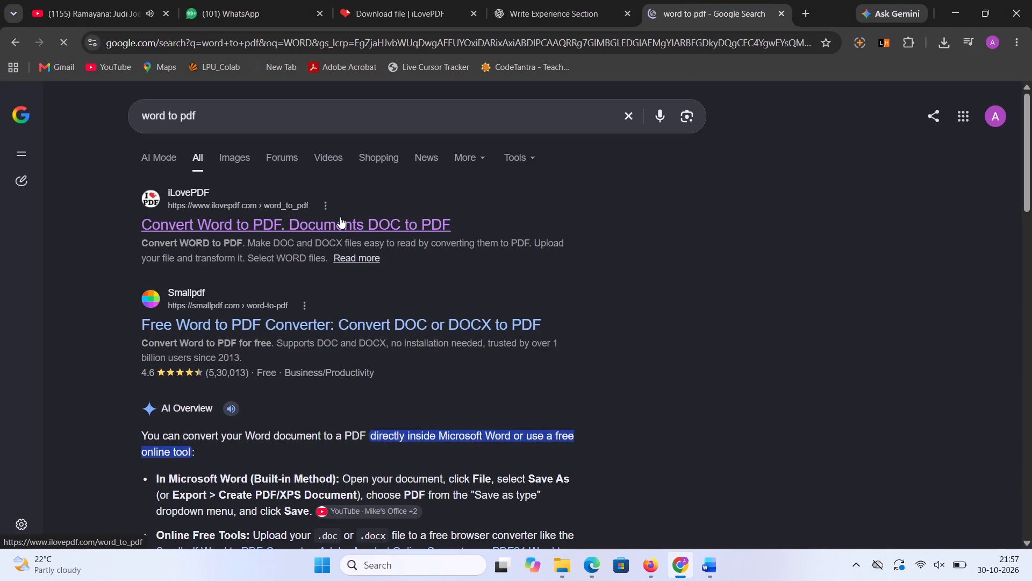
Convert the MAHEKCV (4) document from Downloads to PDF and download the converted file.
click(474, 239)
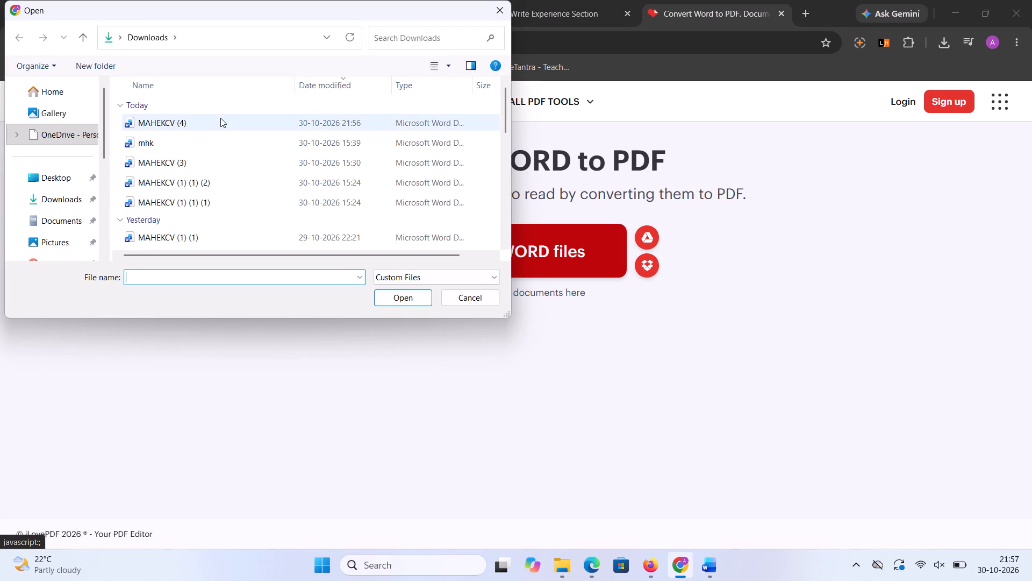
click(220, 118)
click(402, 295)
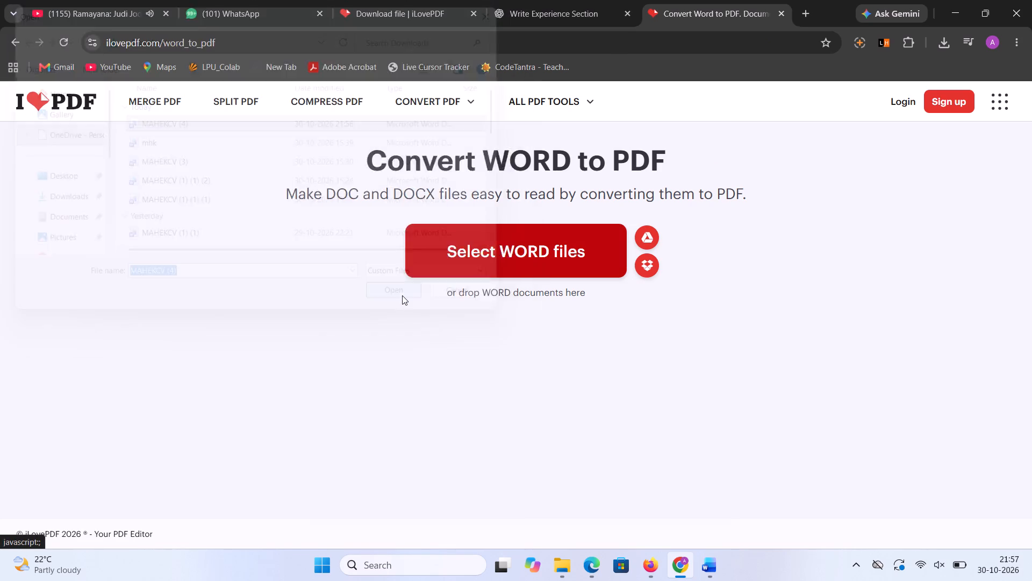
click(864, 511)
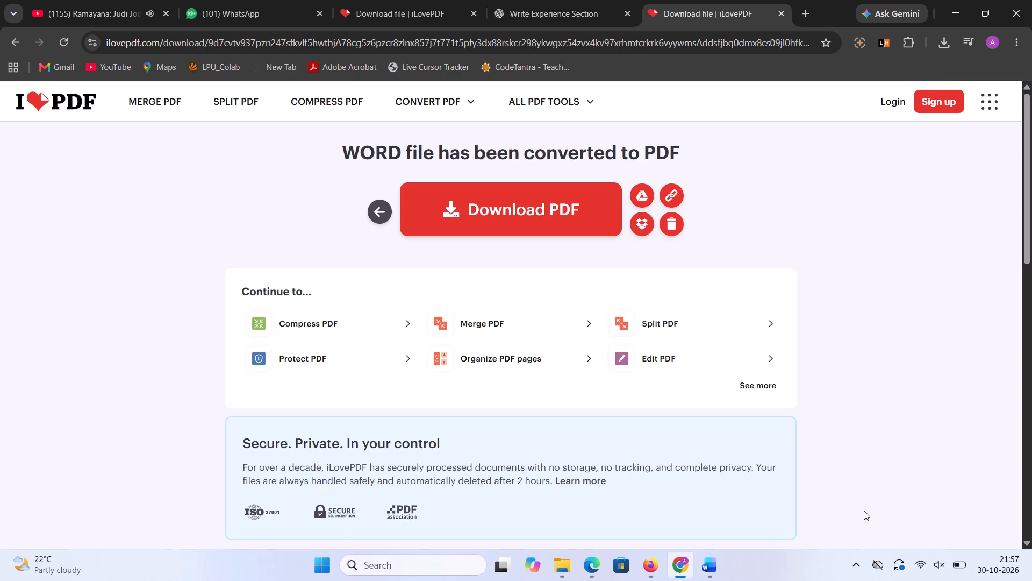
click(568, 202)
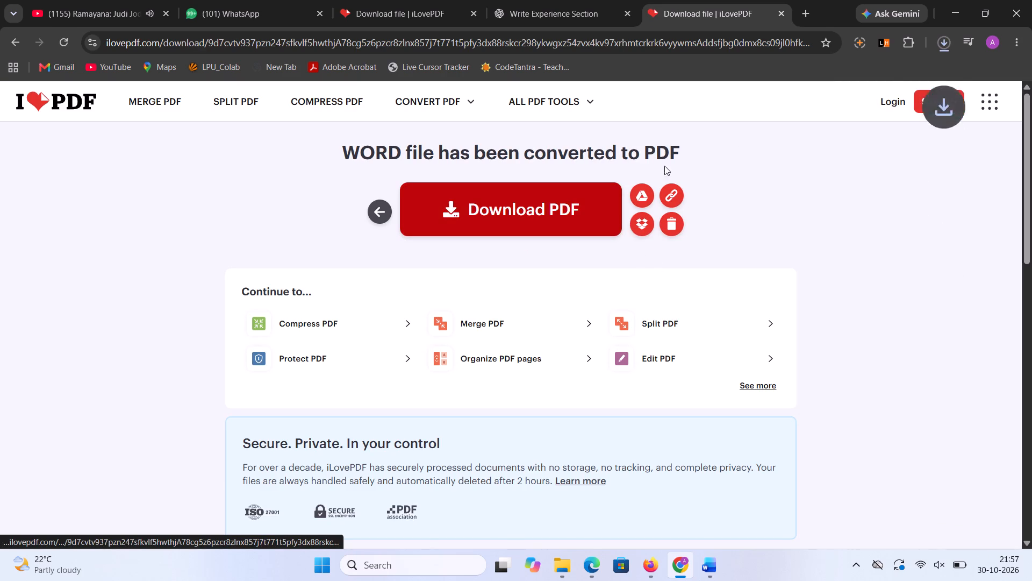
Open the downloaded CV PDF and check its layout and text from Skills through Education.
click(857, 86)
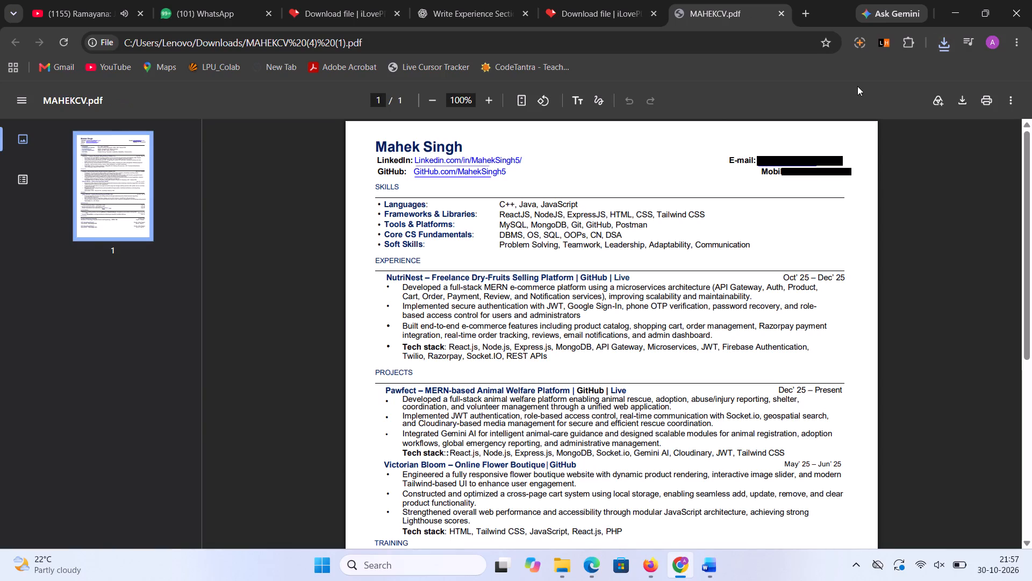
scroll(709, 261, down, 1)
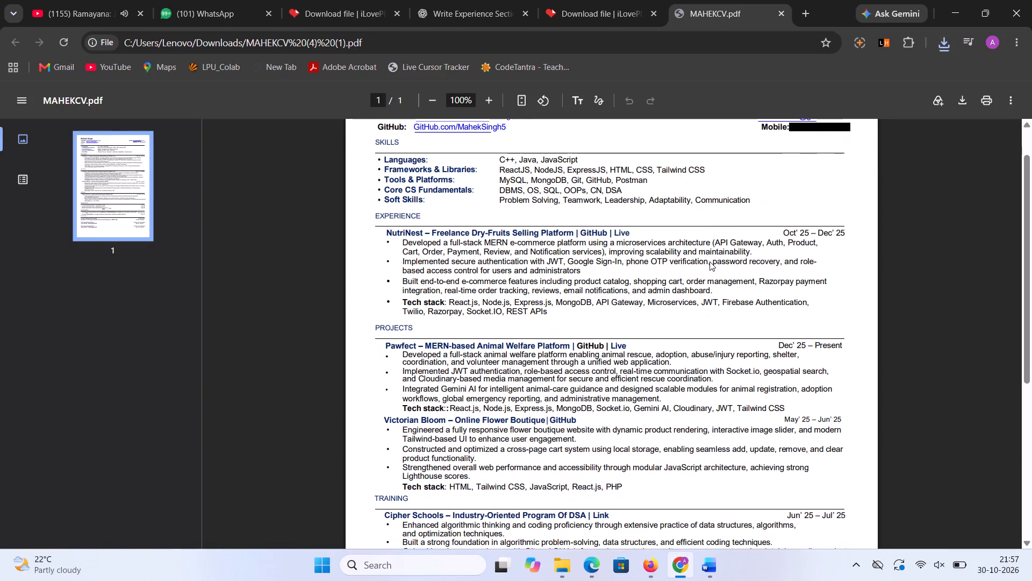
scroll(709, 261, down, 1)
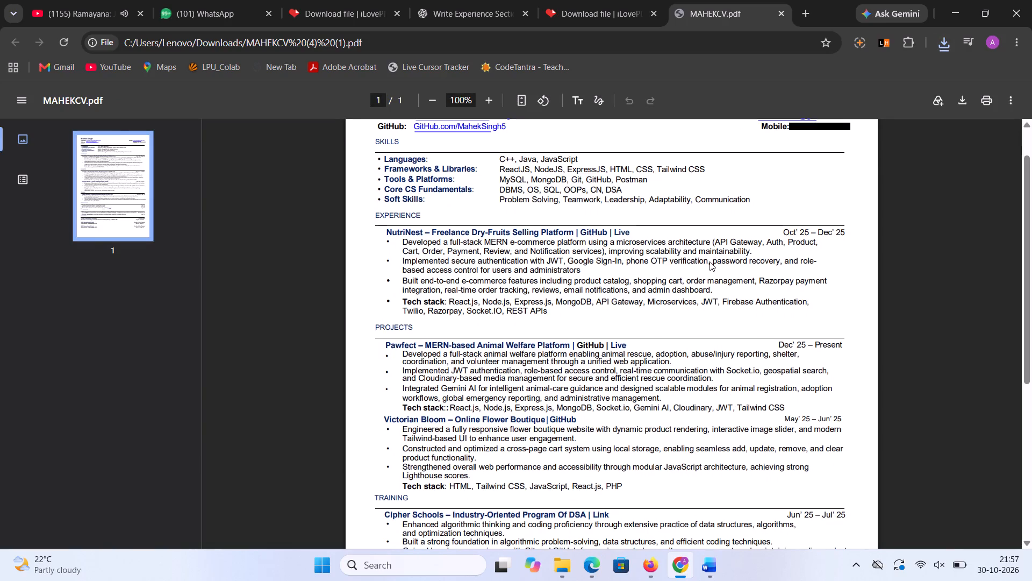
scroll(709, 261, down, 9)
scroll(709, 261, up, 10)
scroll(709, 261, down, 3)
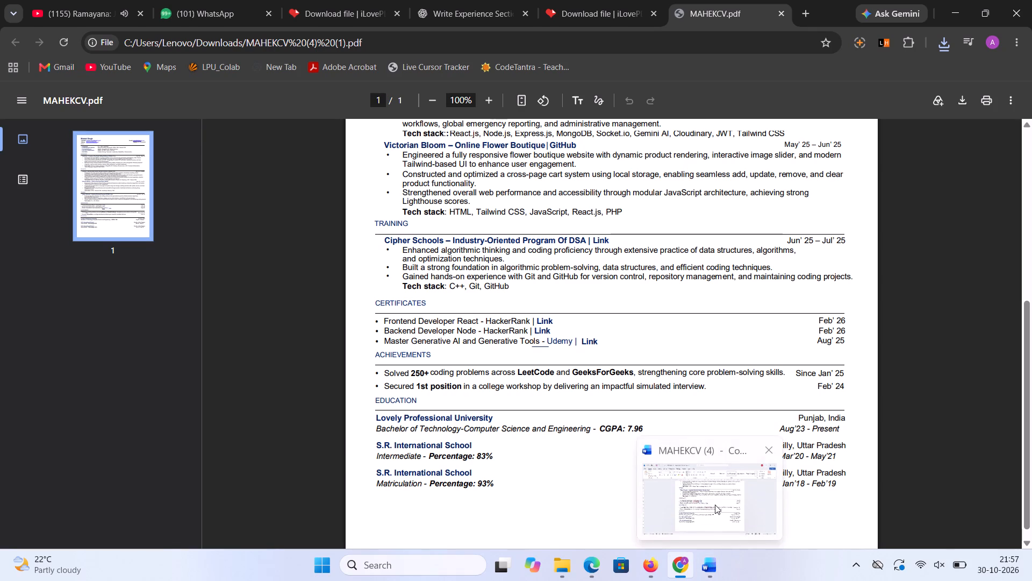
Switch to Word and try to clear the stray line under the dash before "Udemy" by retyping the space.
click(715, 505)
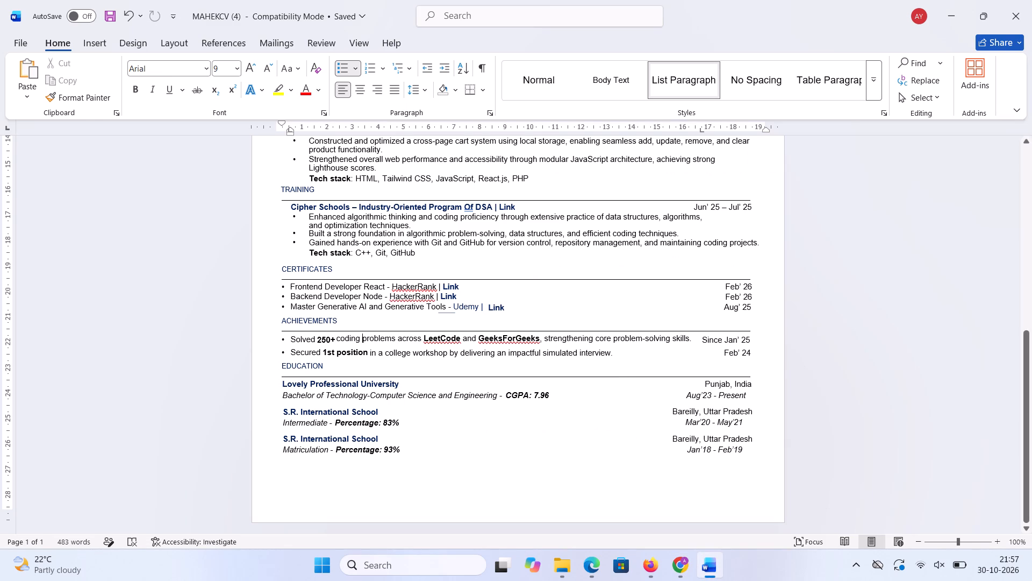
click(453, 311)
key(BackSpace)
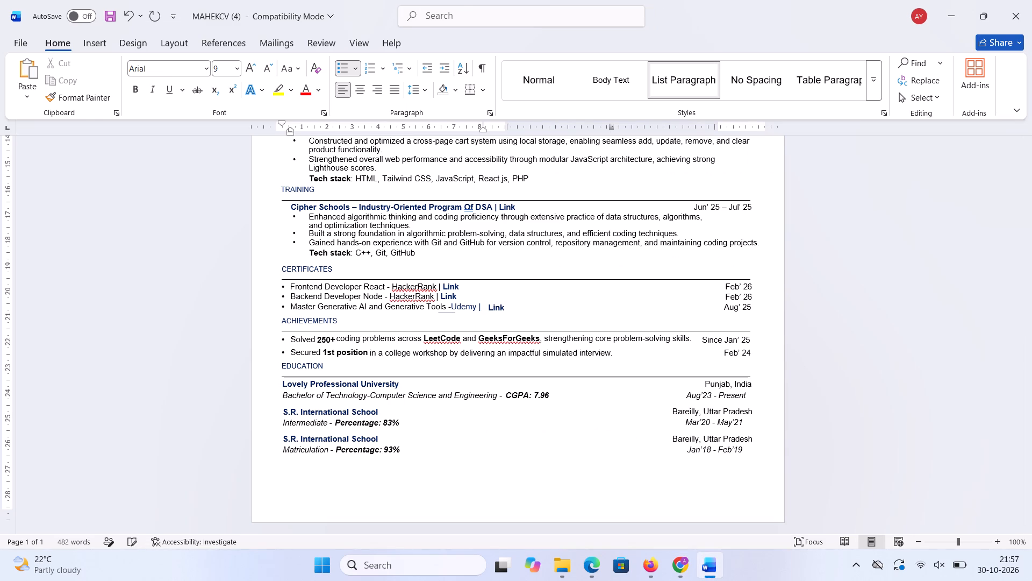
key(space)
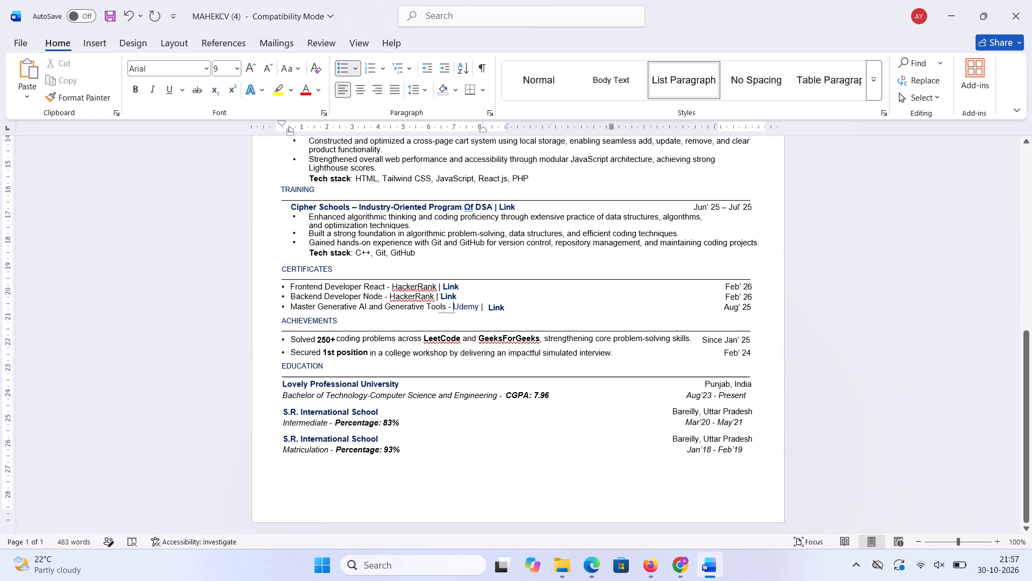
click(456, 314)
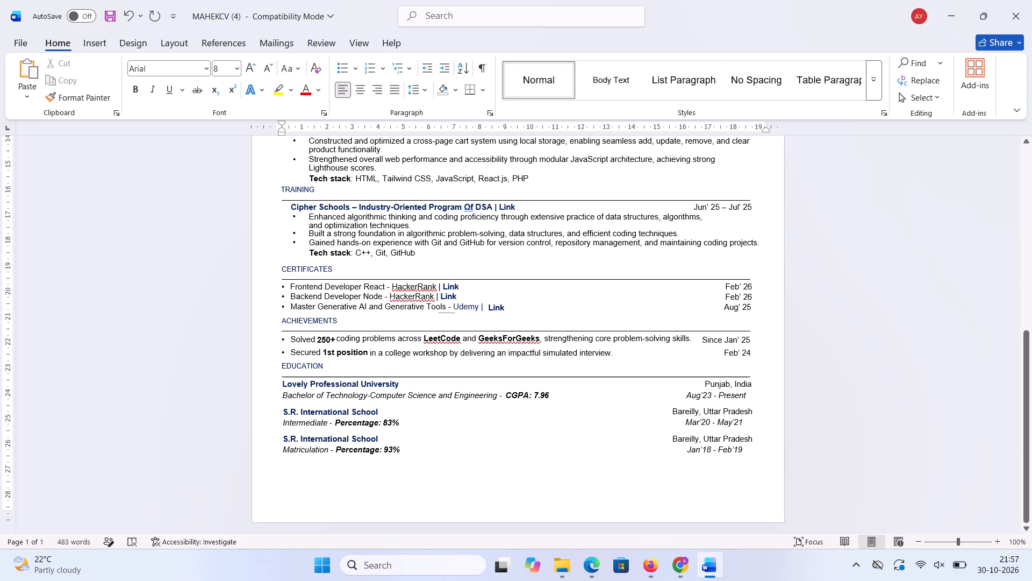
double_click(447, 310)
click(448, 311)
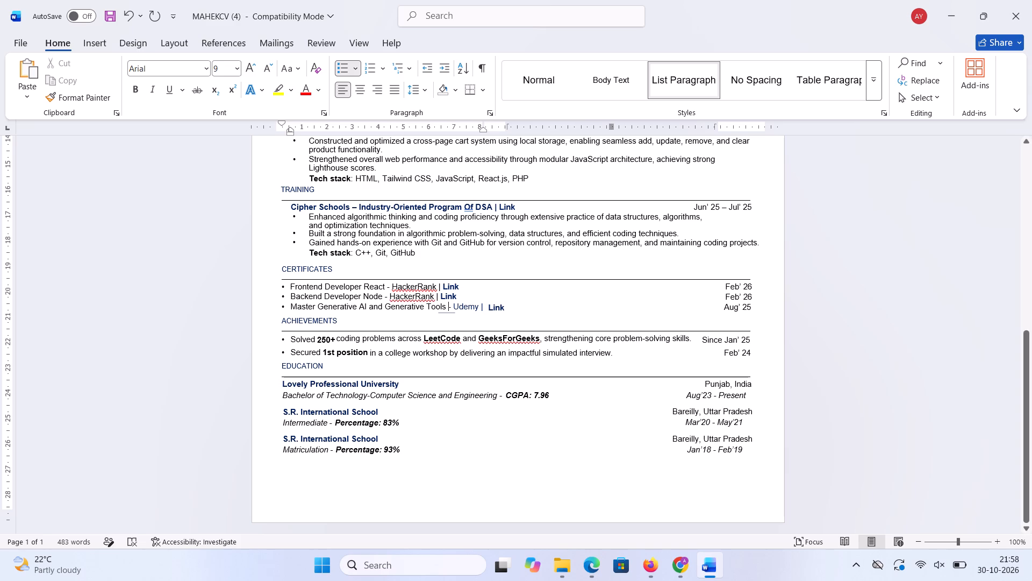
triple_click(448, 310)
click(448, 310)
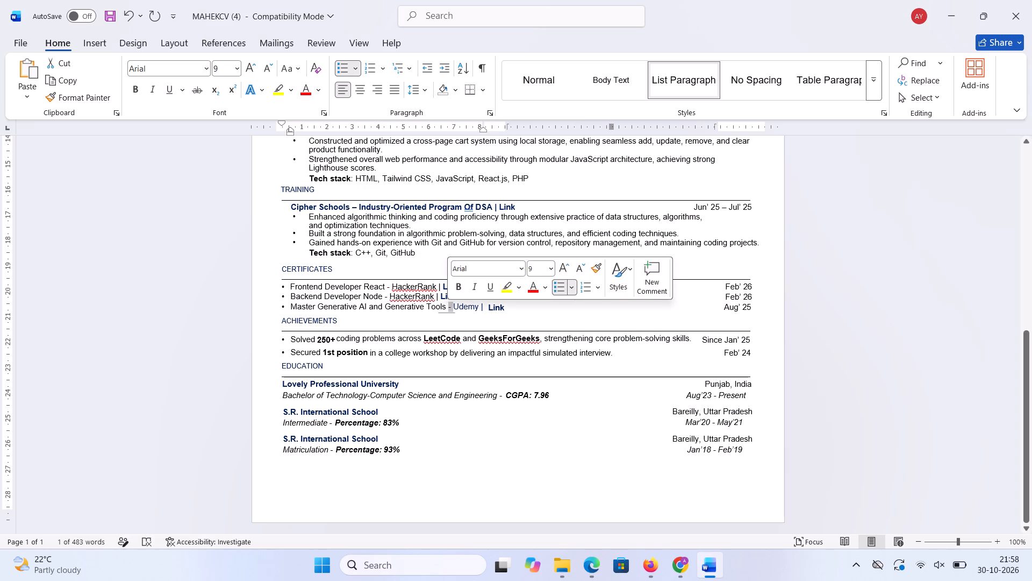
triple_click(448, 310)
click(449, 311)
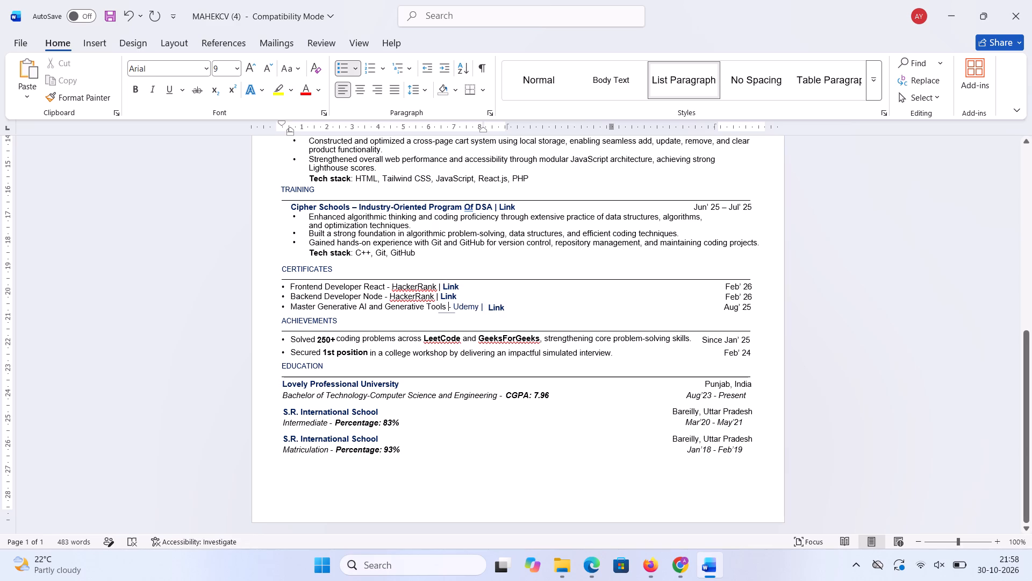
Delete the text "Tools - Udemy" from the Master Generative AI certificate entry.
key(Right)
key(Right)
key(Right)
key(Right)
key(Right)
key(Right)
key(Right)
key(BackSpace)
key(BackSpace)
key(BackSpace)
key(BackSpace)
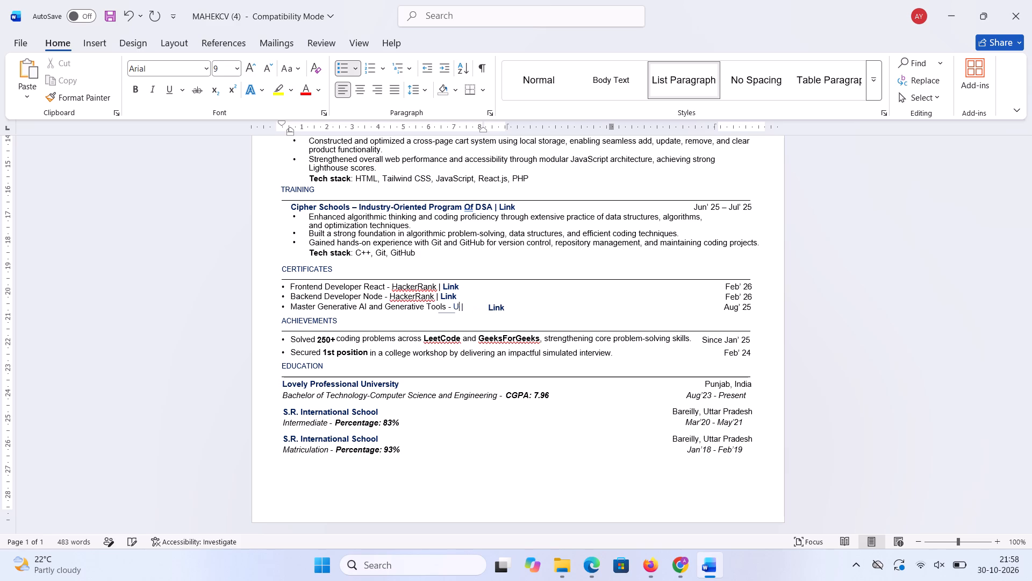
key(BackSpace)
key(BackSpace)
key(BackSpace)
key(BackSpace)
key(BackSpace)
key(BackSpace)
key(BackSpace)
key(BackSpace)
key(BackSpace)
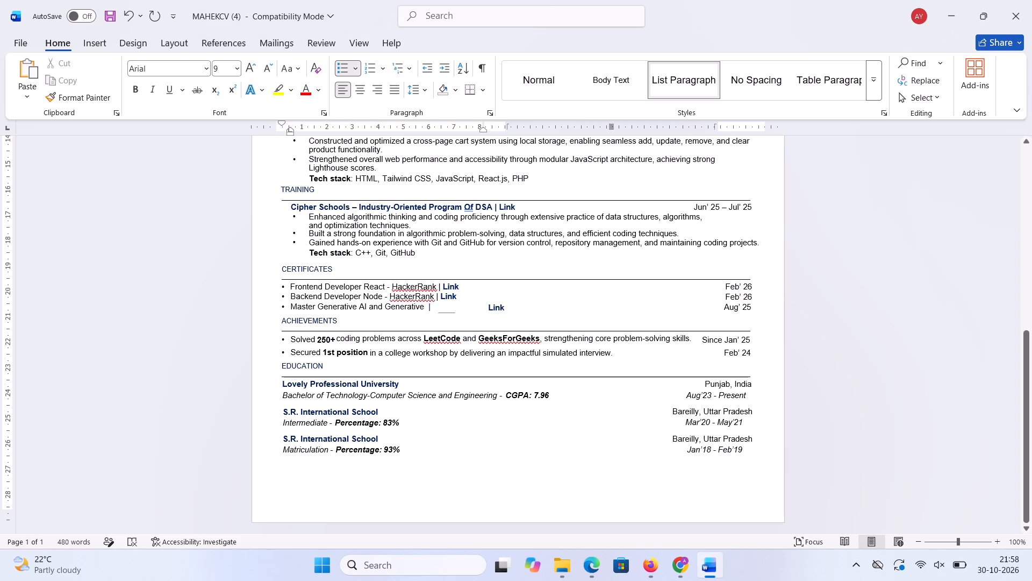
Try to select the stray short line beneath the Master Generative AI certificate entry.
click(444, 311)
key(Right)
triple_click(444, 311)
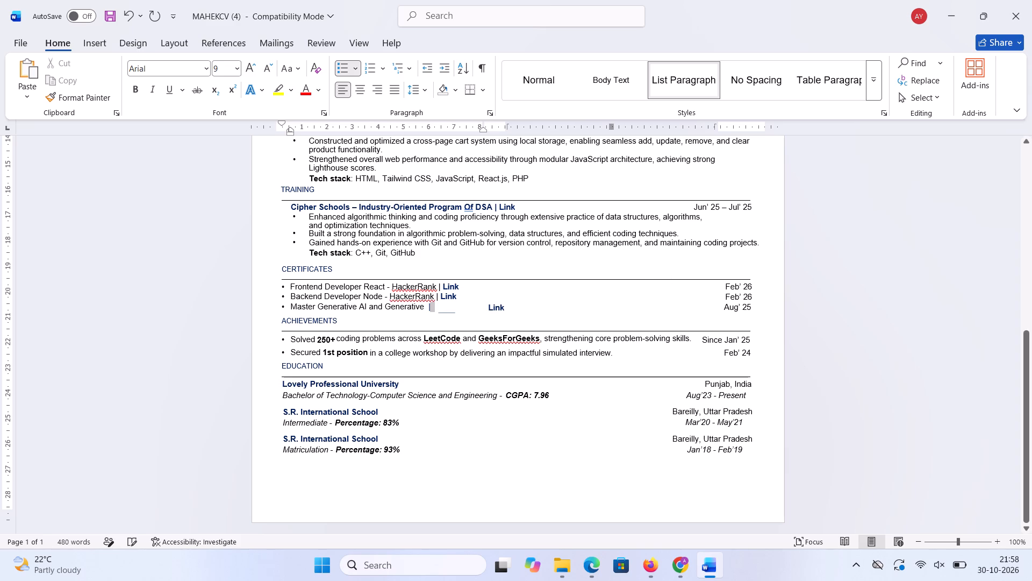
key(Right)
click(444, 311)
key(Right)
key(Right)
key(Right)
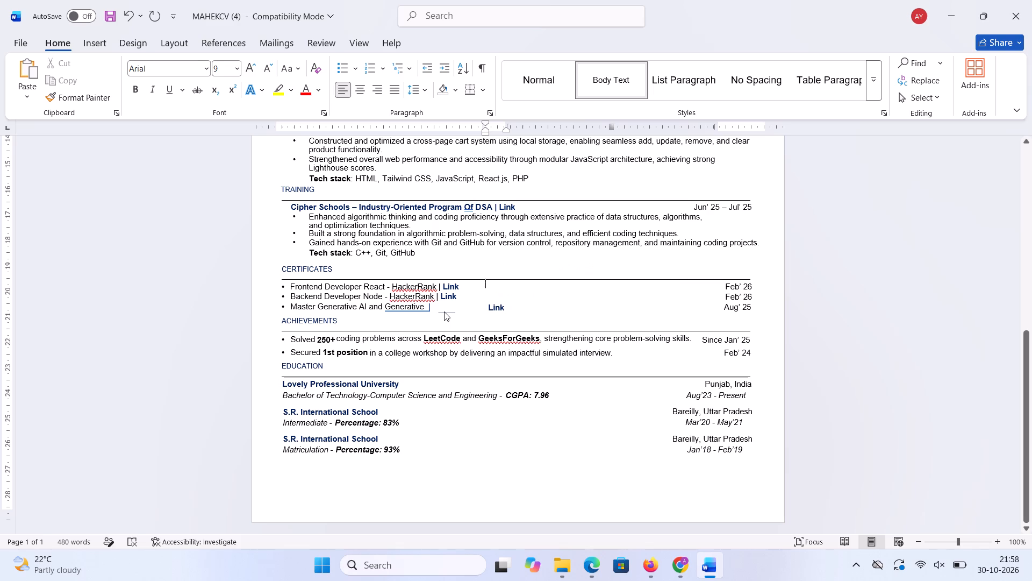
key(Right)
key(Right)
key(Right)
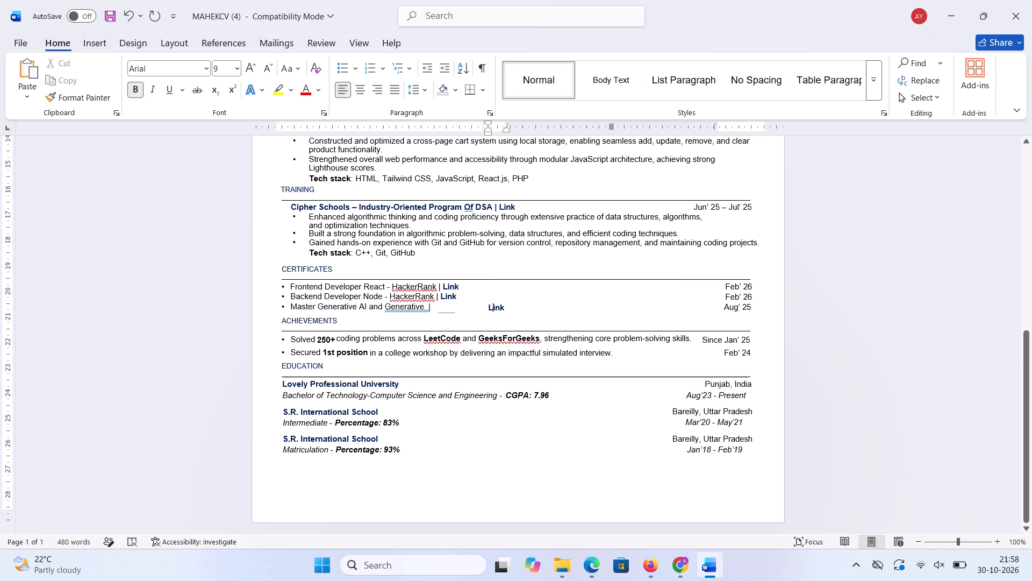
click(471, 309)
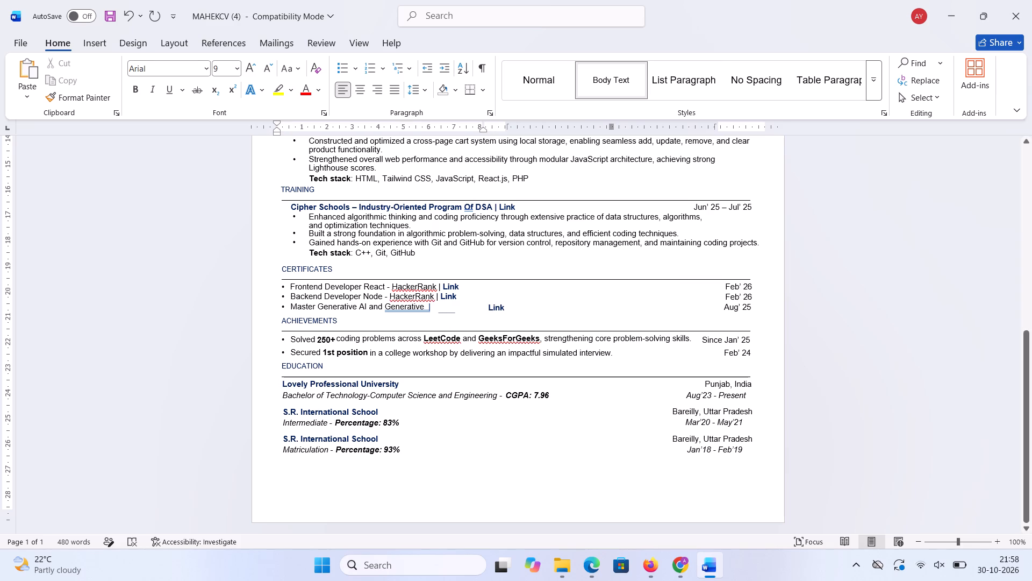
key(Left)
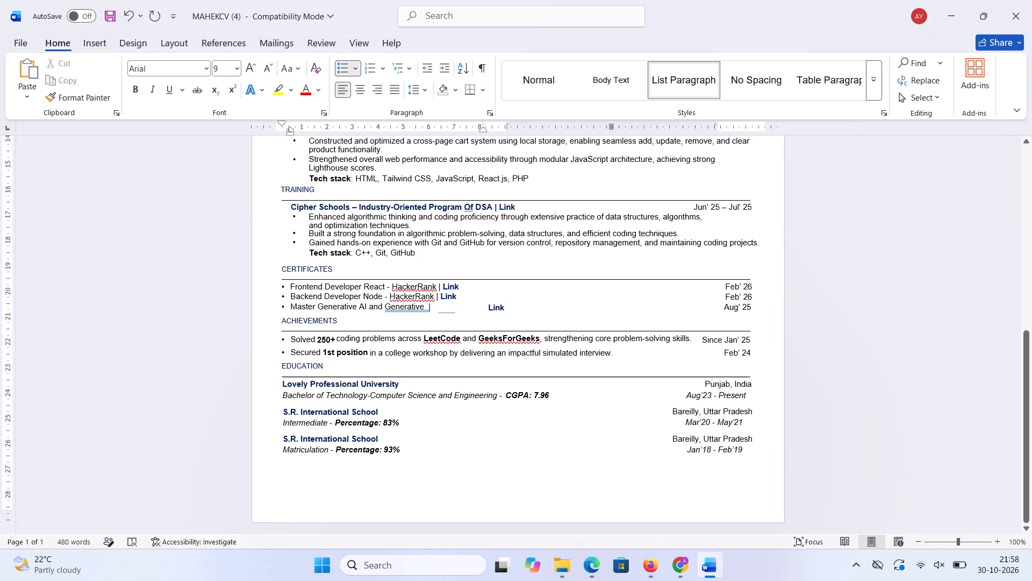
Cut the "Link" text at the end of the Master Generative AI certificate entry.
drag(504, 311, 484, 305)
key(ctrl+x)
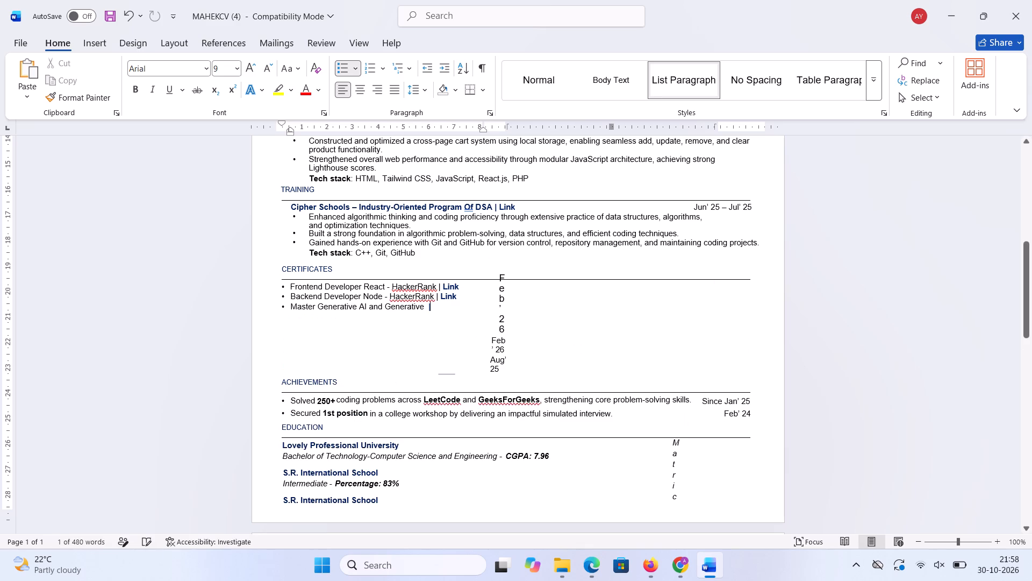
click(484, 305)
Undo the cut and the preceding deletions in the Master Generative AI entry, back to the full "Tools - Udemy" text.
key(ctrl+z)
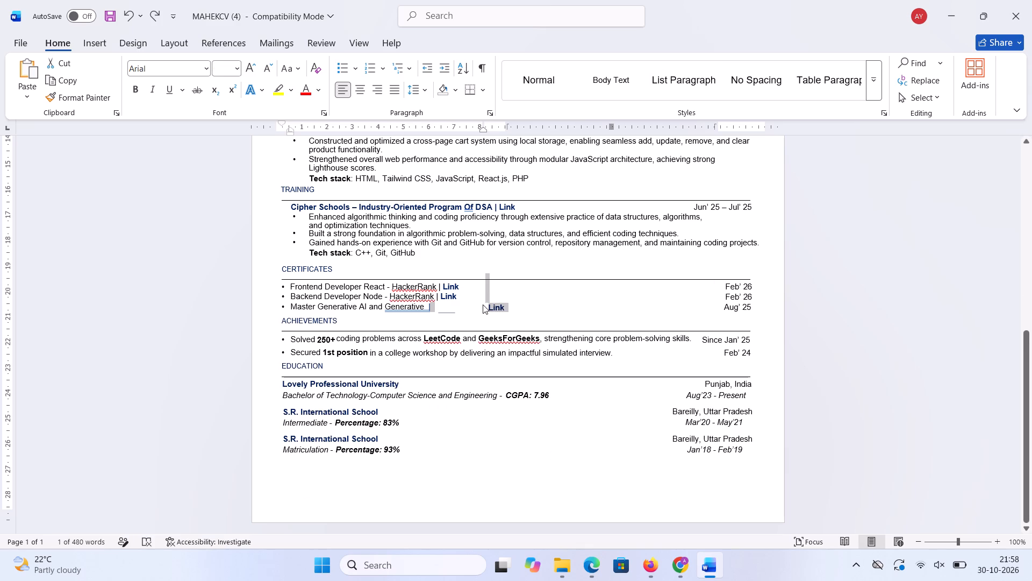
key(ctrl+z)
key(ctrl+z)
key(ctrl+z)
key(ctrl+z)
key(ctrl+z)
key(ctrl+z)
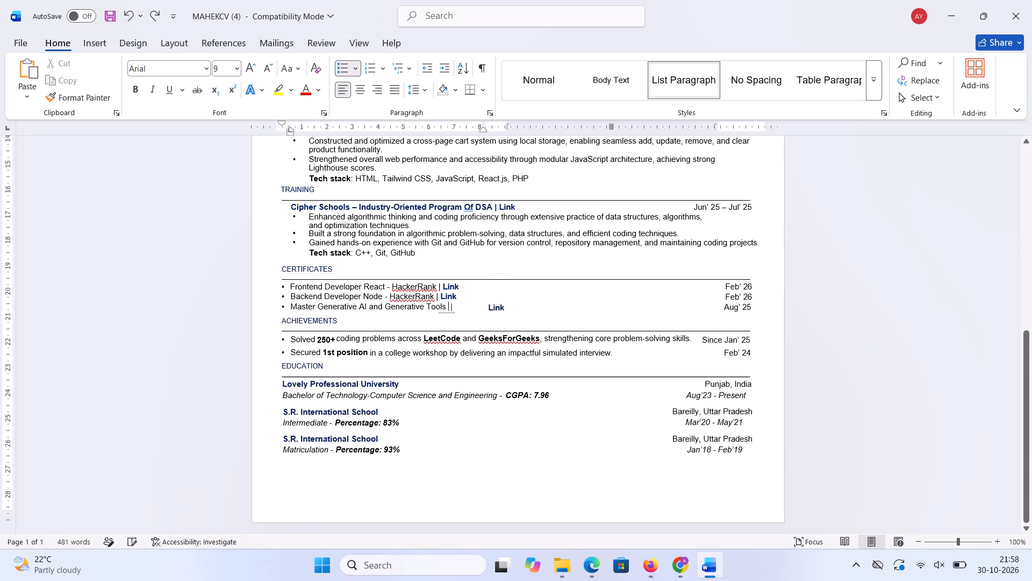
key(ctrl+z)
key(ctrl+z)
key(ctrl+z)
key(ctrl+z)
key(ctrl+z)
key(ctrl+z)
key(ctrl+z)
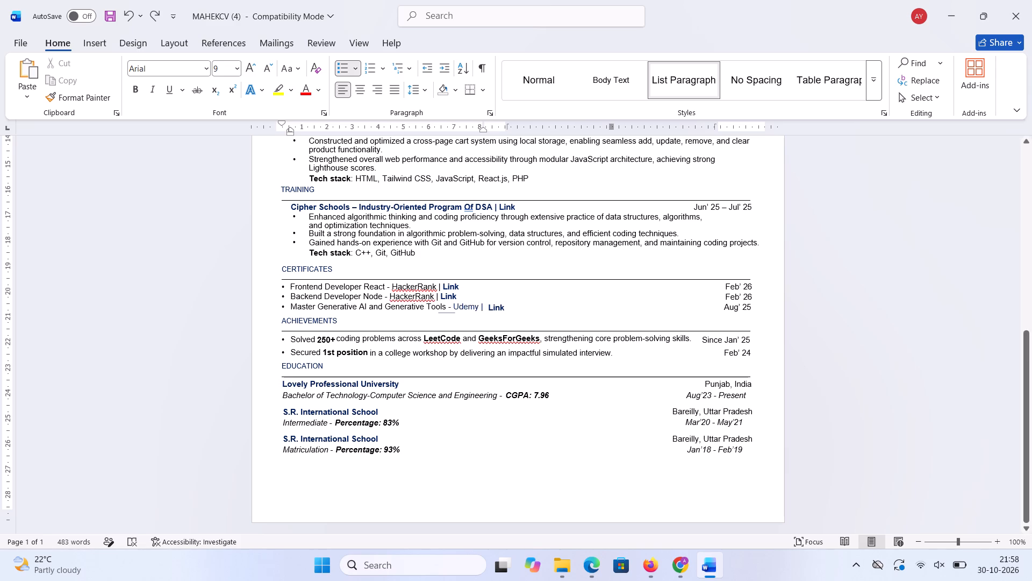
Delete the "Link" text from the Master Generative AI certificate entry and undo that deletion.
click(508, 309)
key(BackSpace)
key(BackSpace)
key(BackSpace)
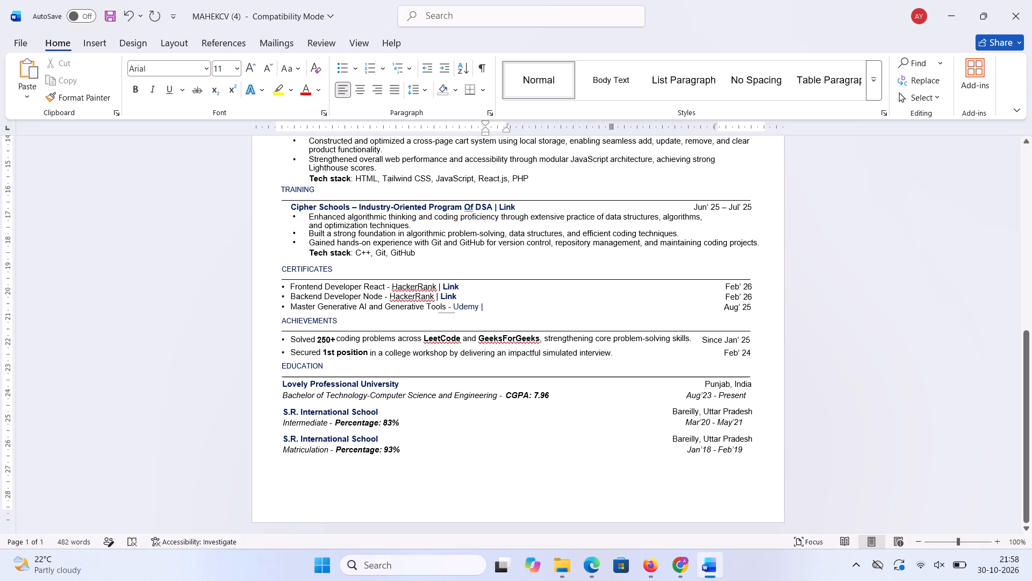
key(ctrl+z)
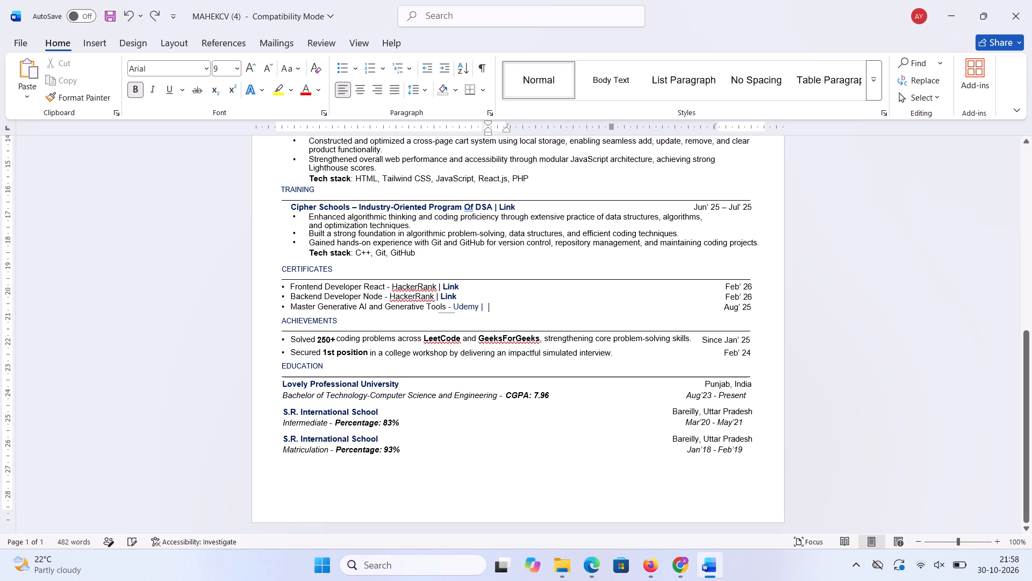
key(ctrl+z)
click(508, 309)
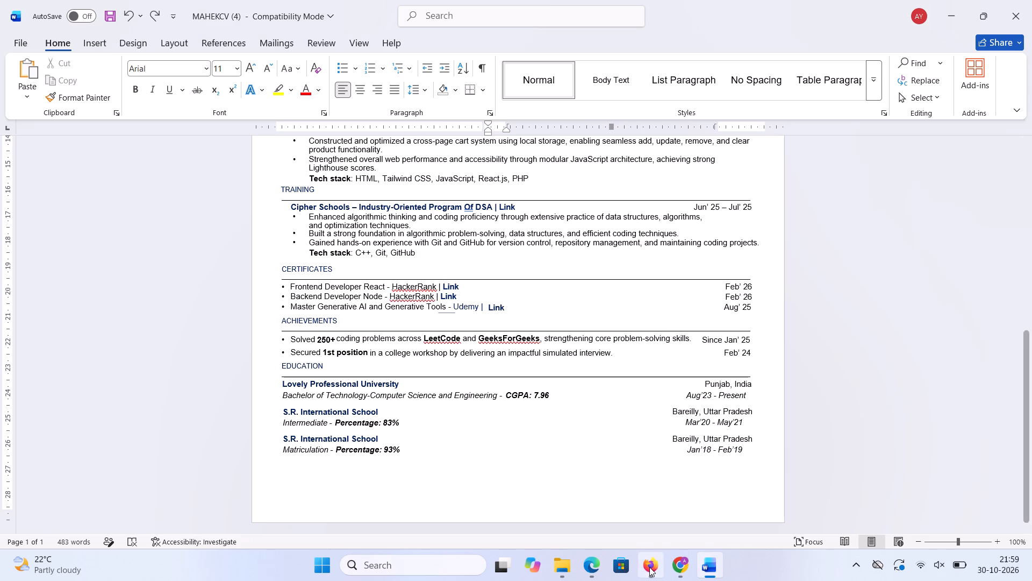
Switch to the CV PDF in Chrome, return to the top of the page and download the file.
click(690, 510)
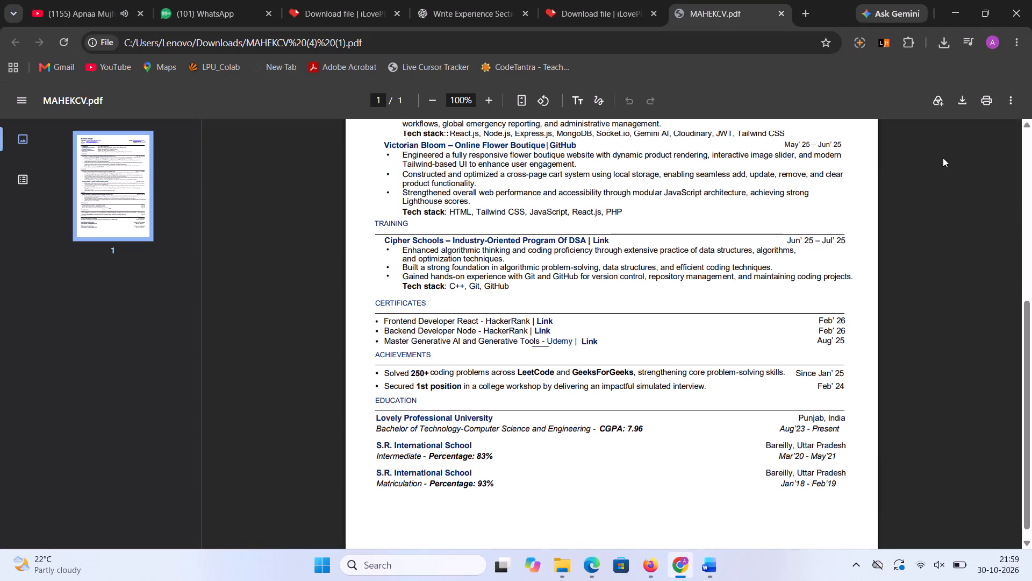
scroll(758, 259, up, 5)
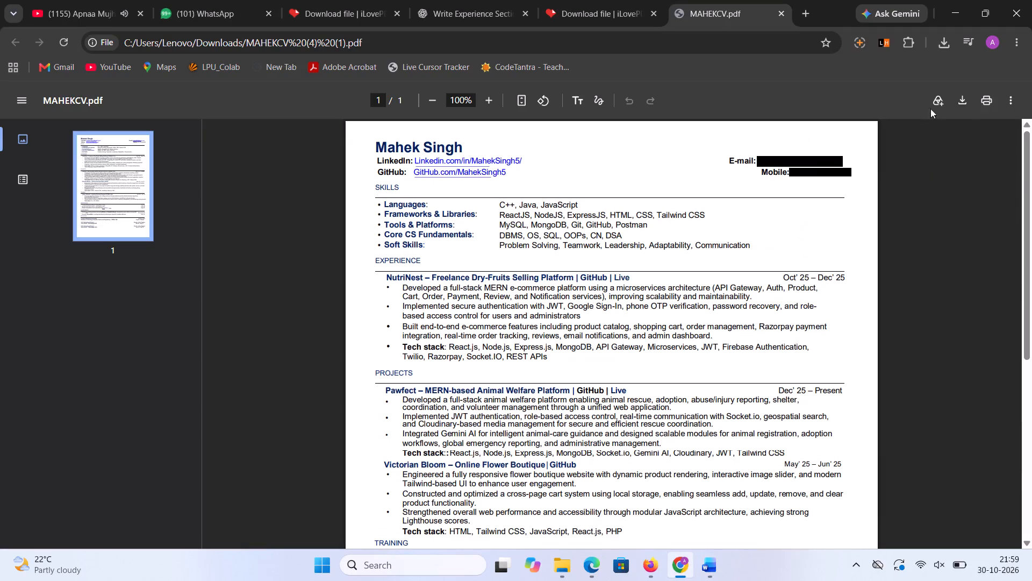
click(959, 102)
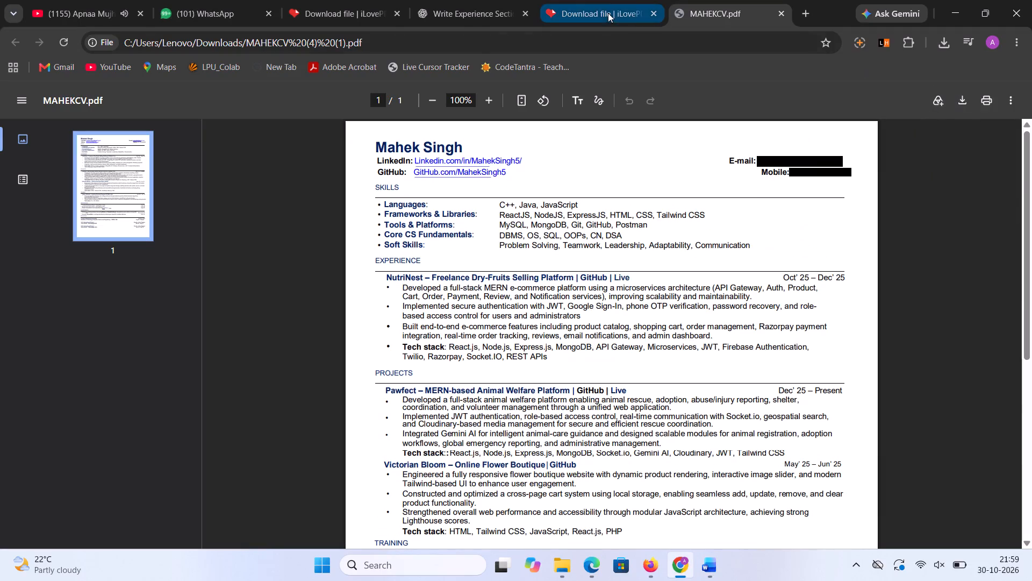
click(959, 100)
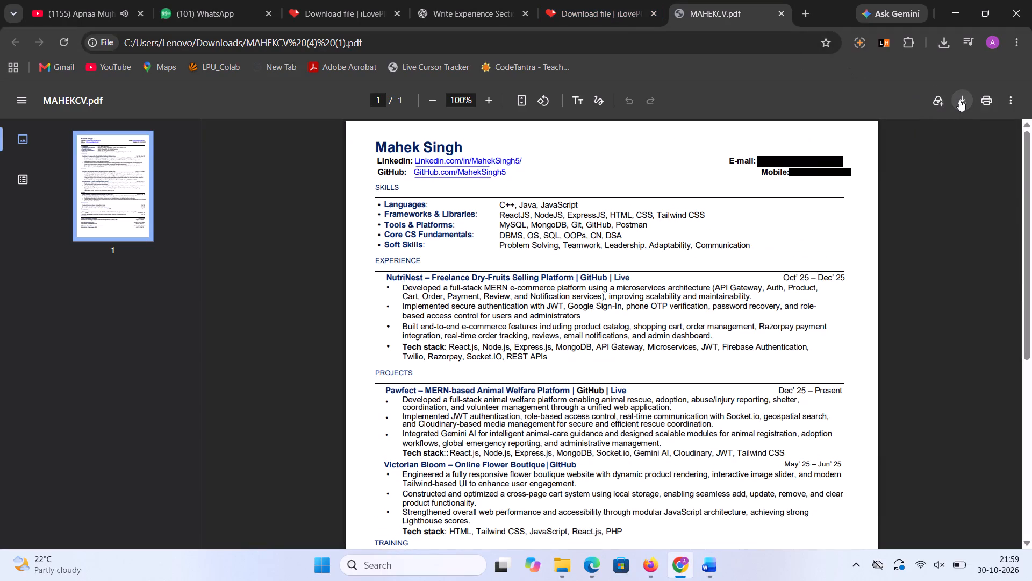